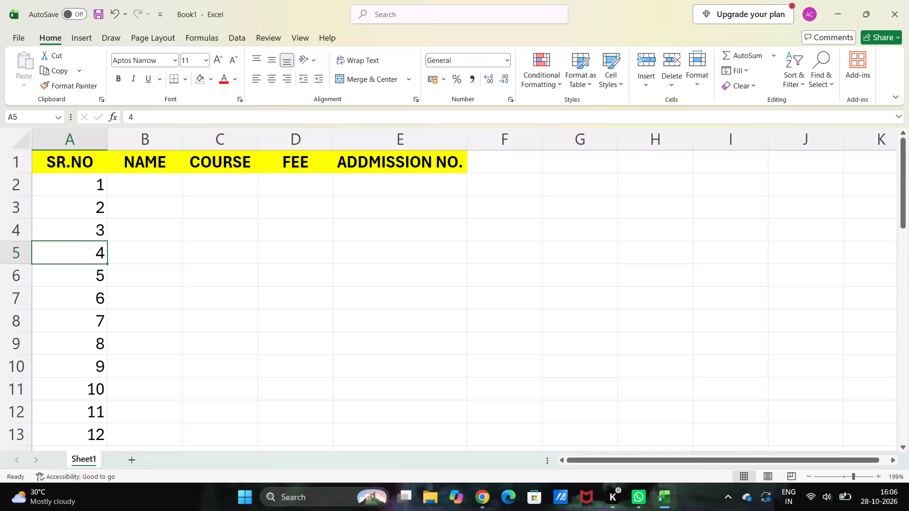
Minimize the Book1 workbook window to switch to the Chrome browser behind it.
click(840, 9)
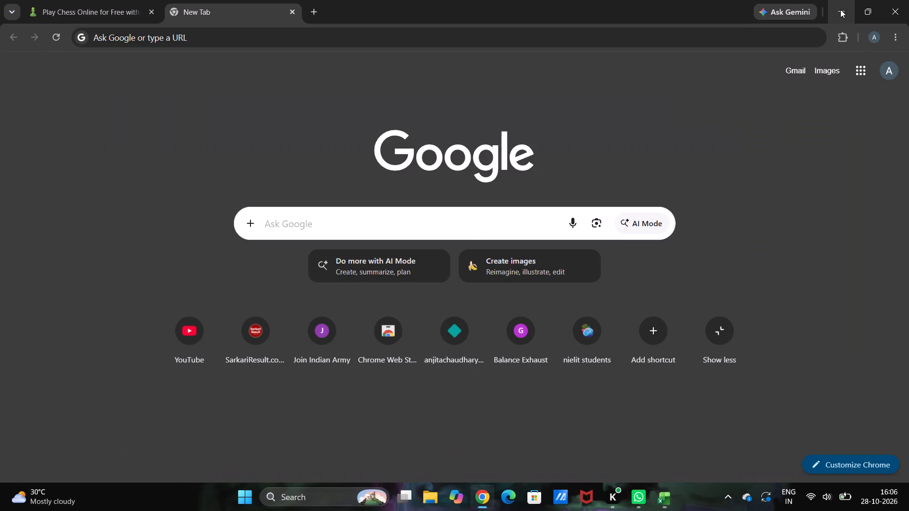
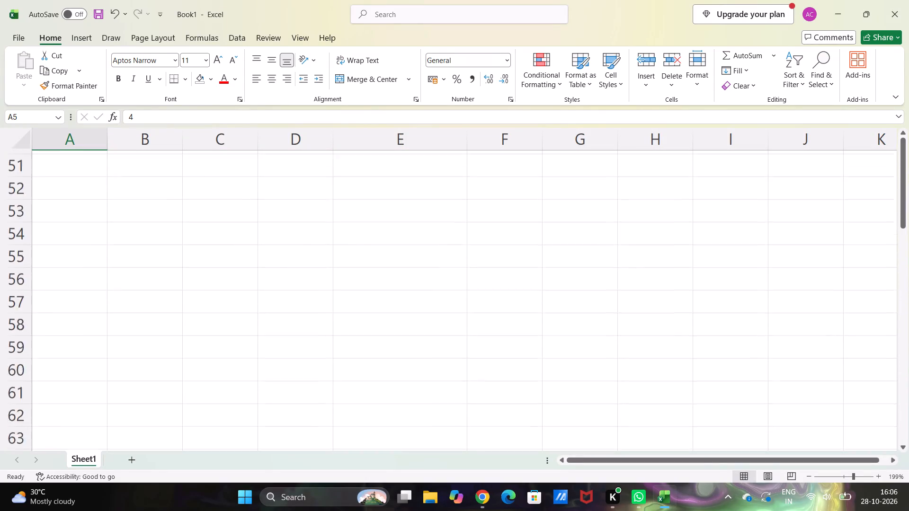
Enter the first three students' names in the NAME column, cells B2 to B4, beside serial numbers 1 to 3.
scroll(261, 253, up, 11)
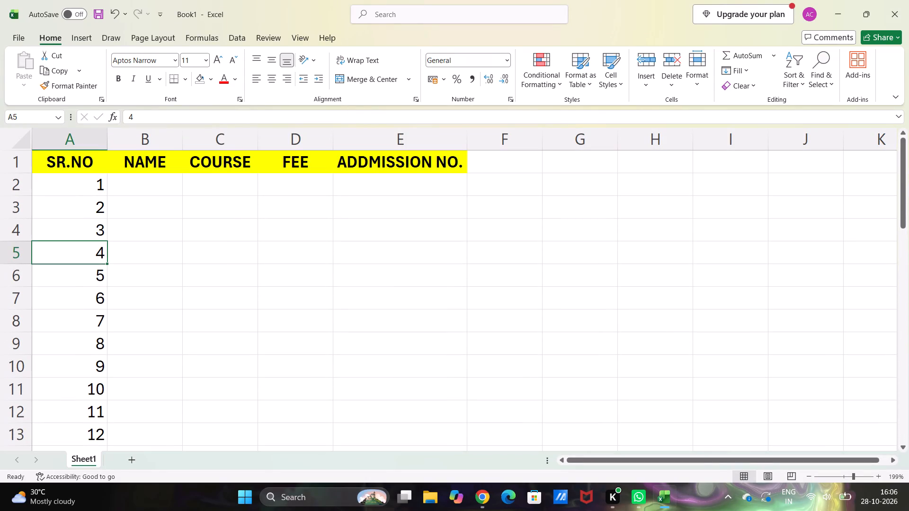
click(154, 190)
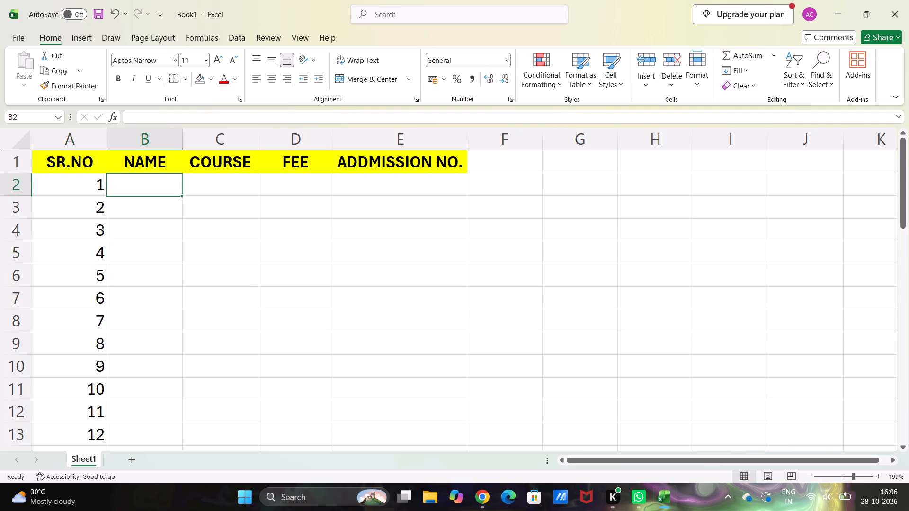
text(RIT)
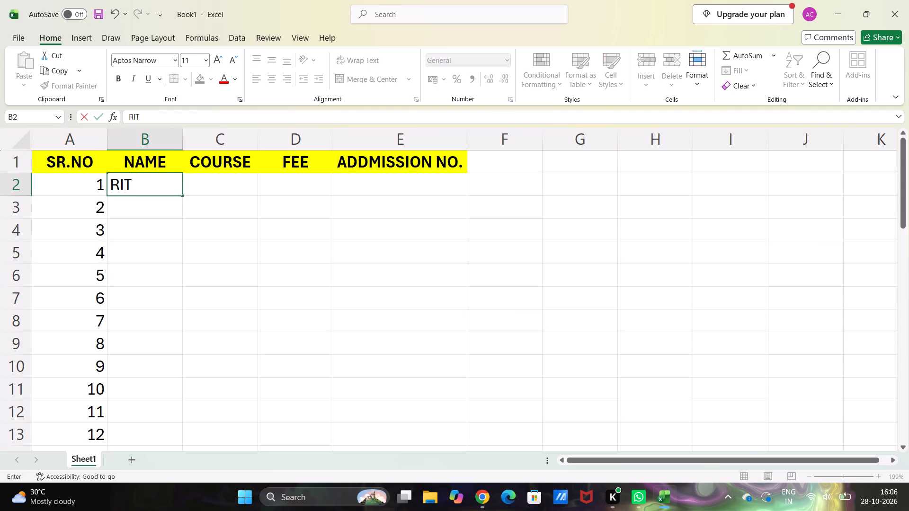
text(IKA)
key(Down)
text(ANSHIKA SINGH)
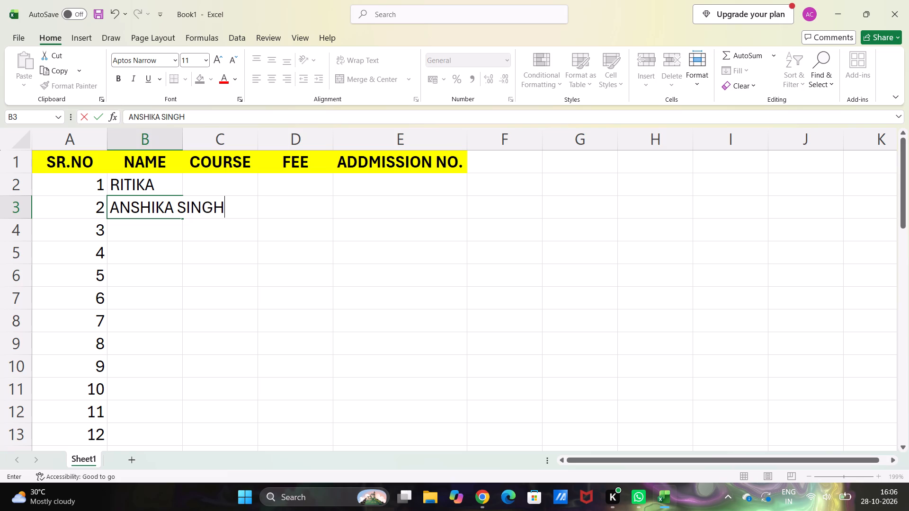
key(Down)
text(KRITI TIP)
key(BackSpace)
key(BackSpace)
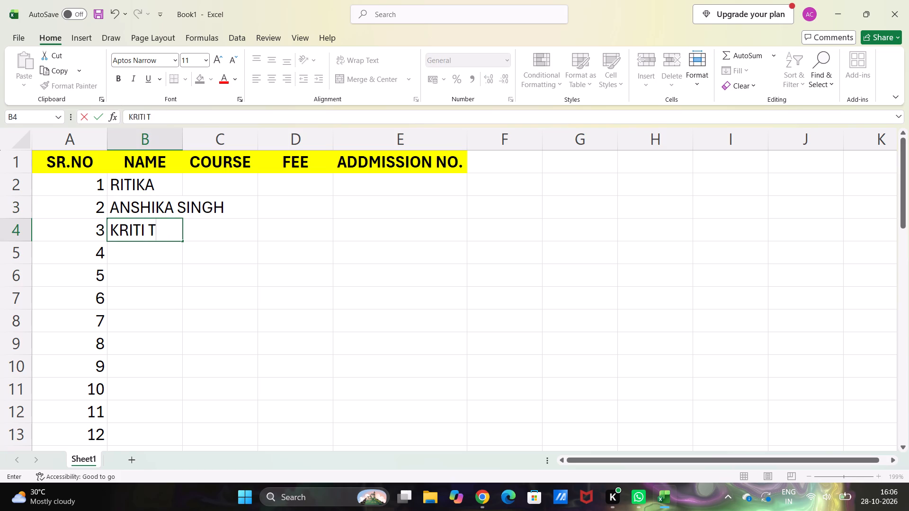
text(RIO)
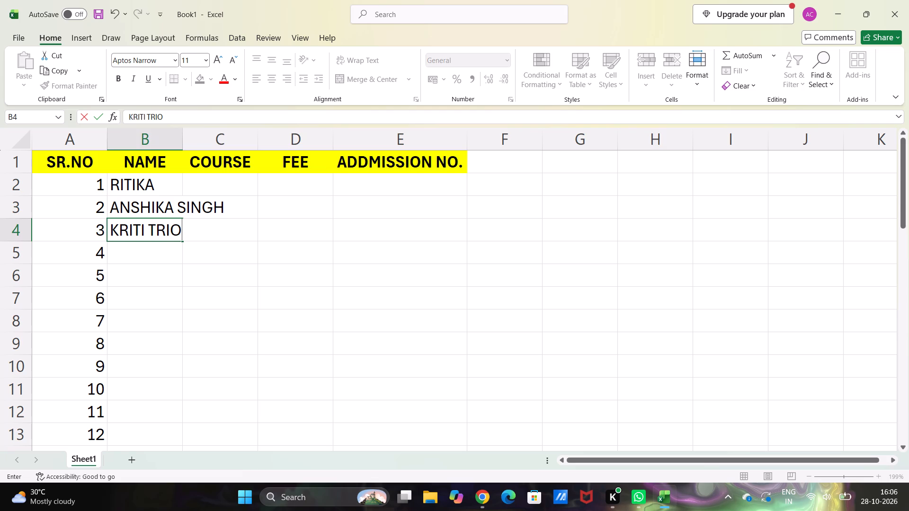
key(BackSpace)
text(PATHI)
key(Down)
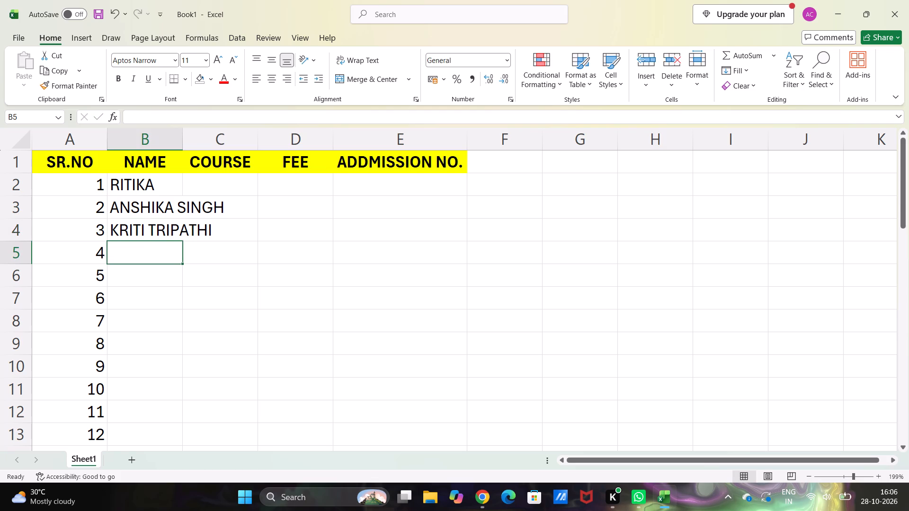
Enter the next three students' names in cells B5 to B7, beside serial numbers 4 to 6.
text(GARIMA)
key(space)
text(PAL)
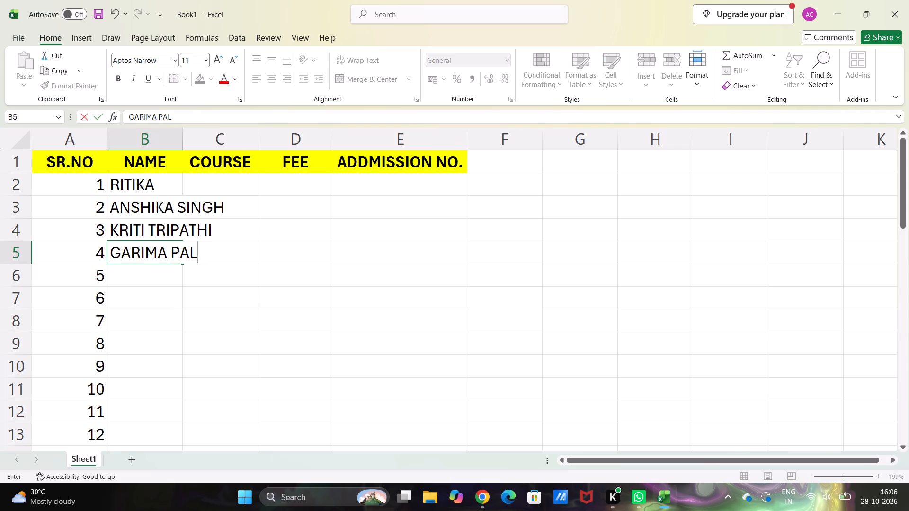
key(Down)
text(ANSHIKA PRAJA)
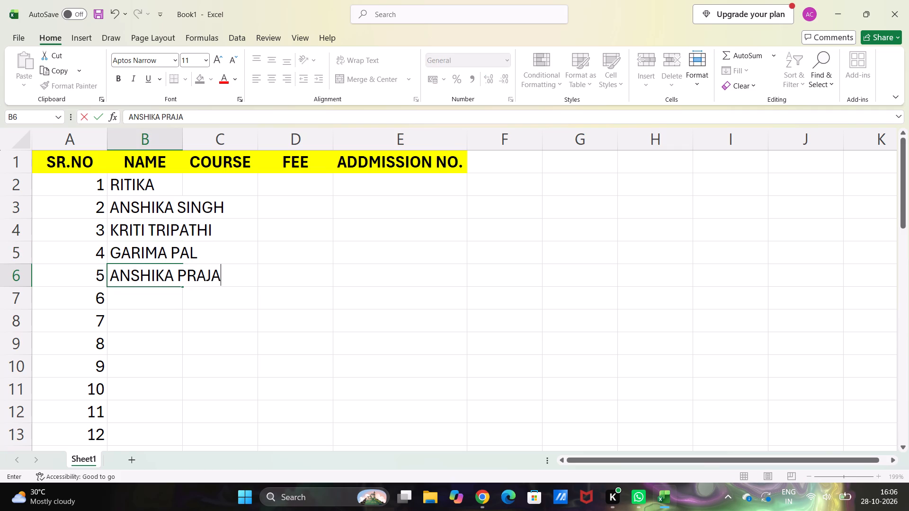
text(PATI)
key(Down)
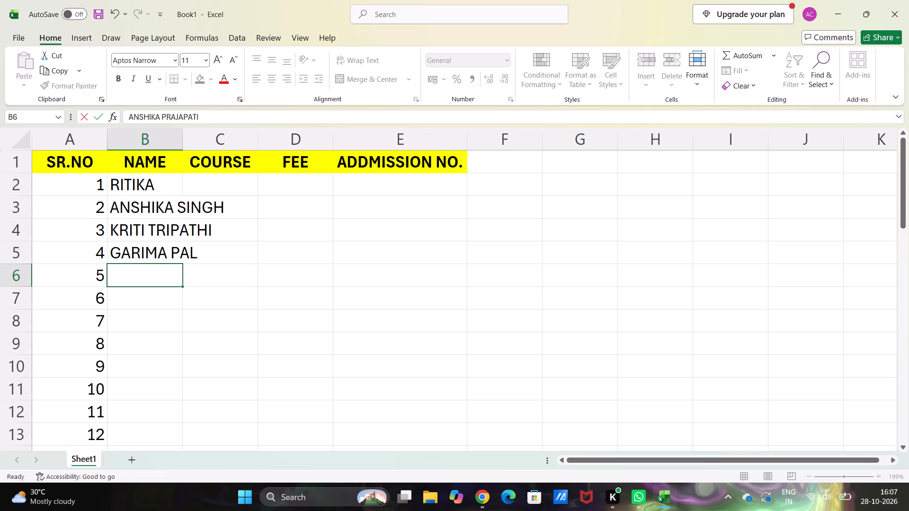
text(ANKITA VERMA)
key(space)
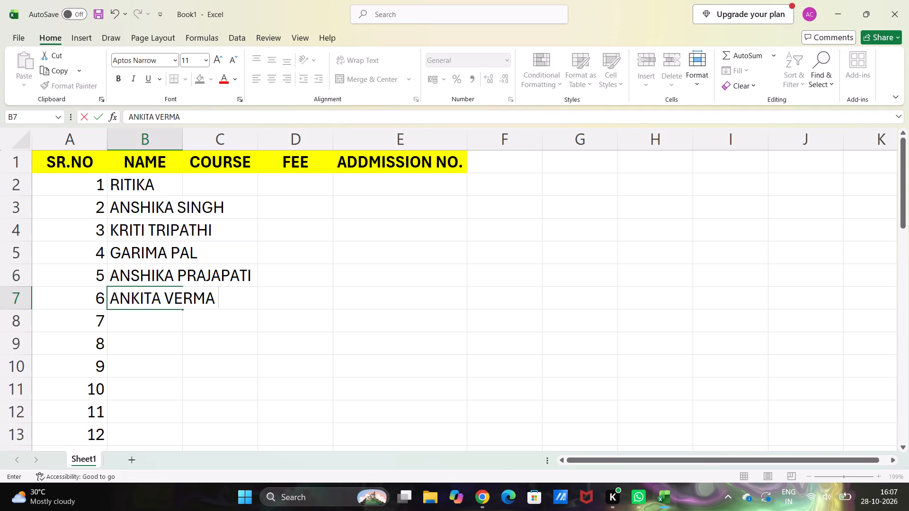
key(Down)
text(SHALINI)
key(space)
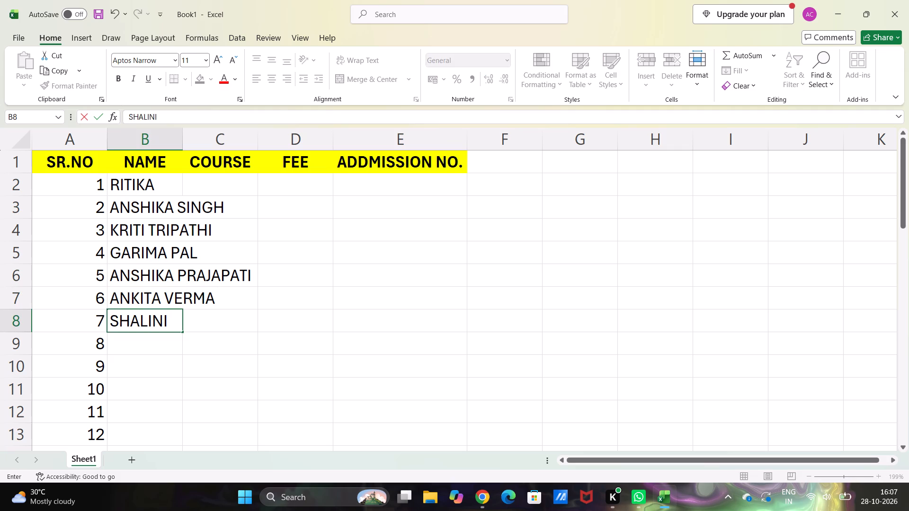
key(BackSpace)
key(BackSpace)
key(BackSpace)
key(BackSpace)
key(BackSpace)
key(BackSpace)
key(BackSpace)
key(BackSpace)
Enter the seventh student's first name and surname in cell B8, beside serial number 7.
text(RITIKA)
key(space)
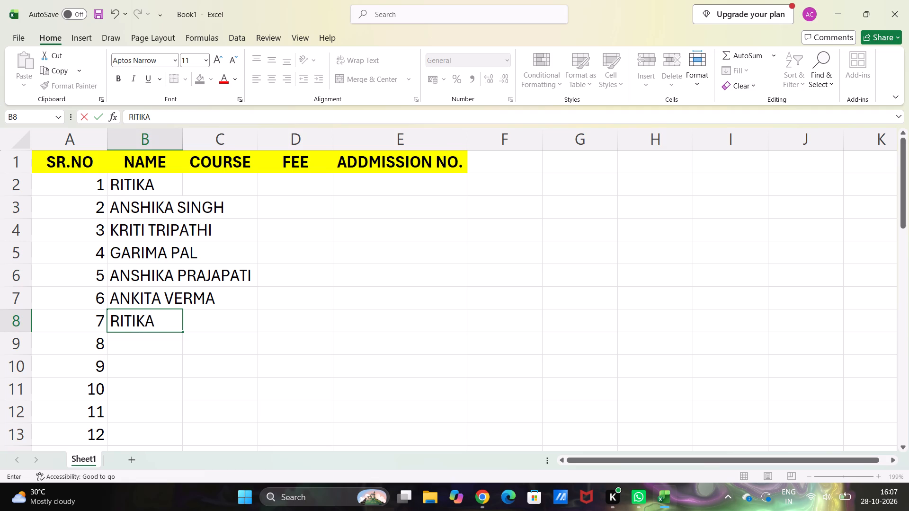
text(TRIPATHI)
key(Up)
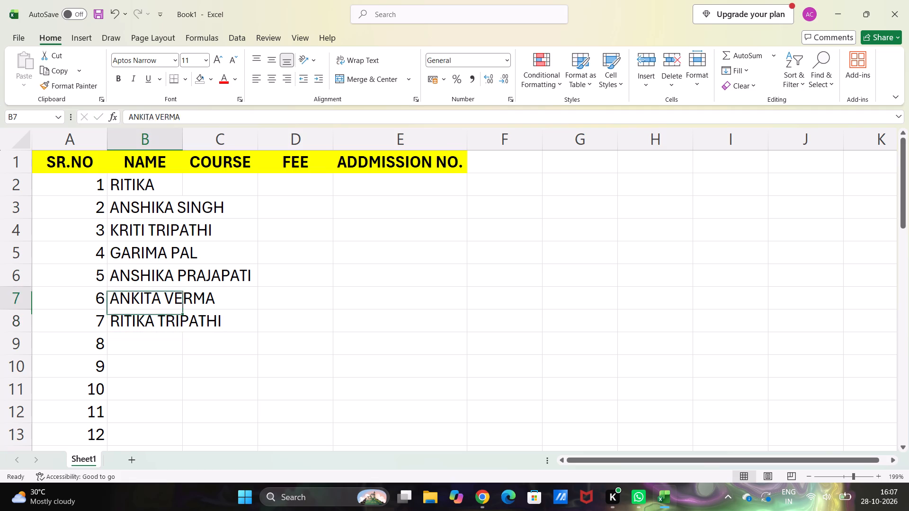
Go back to the first student's name in cell B2.
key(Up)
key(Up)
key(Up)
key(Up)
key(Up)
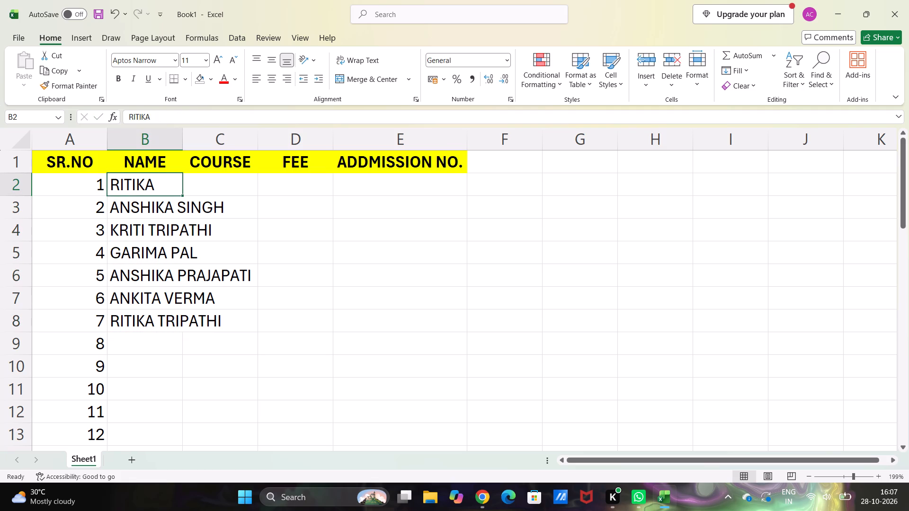
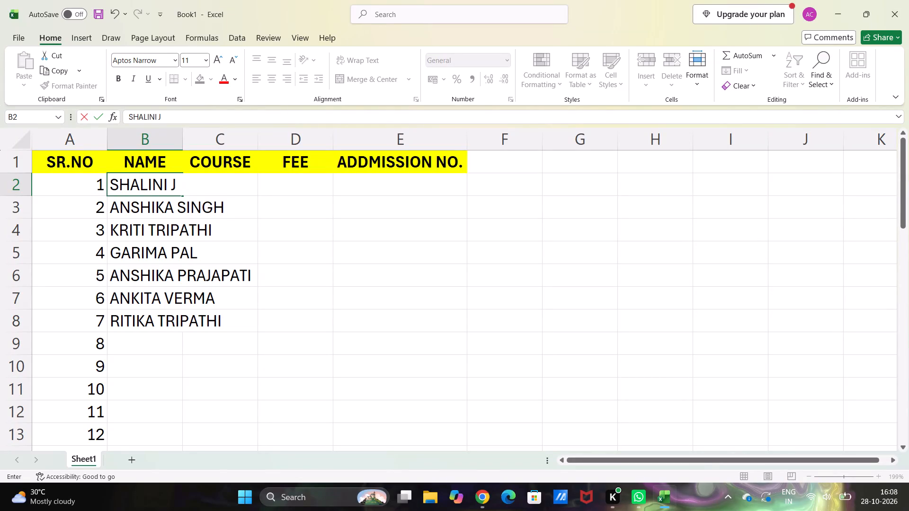
Complete the first student's name in cell B2 with the surname.
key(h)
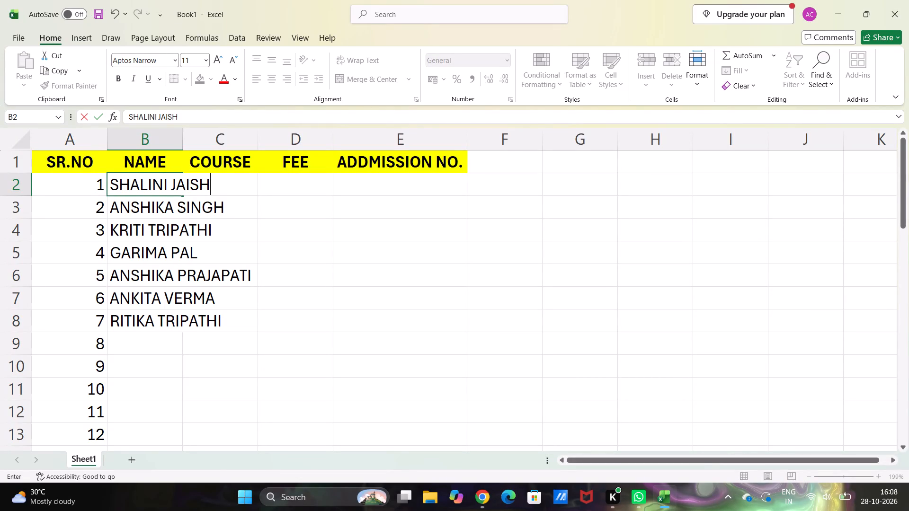
key(BackSpace)
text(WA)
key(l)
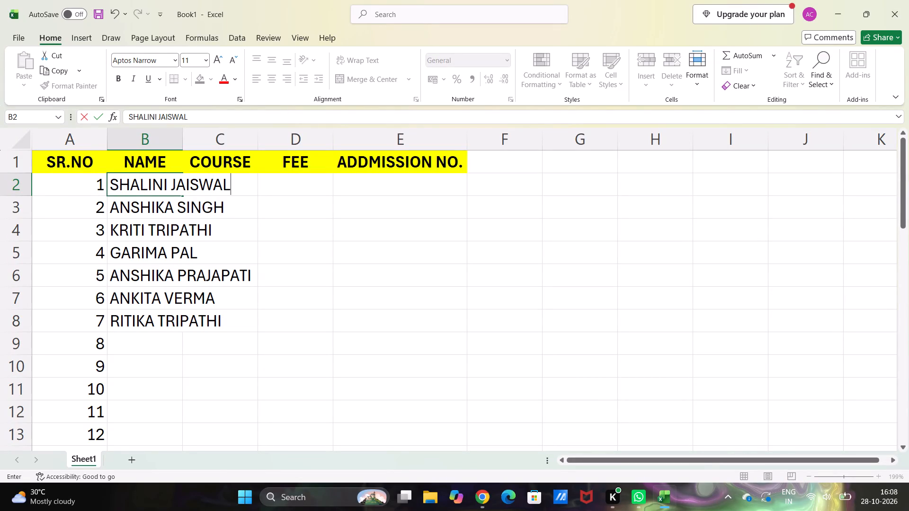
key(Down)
Enter the eighth and ninth students' full names in cells B9 and B10, beside serial numbers 8 and 9.
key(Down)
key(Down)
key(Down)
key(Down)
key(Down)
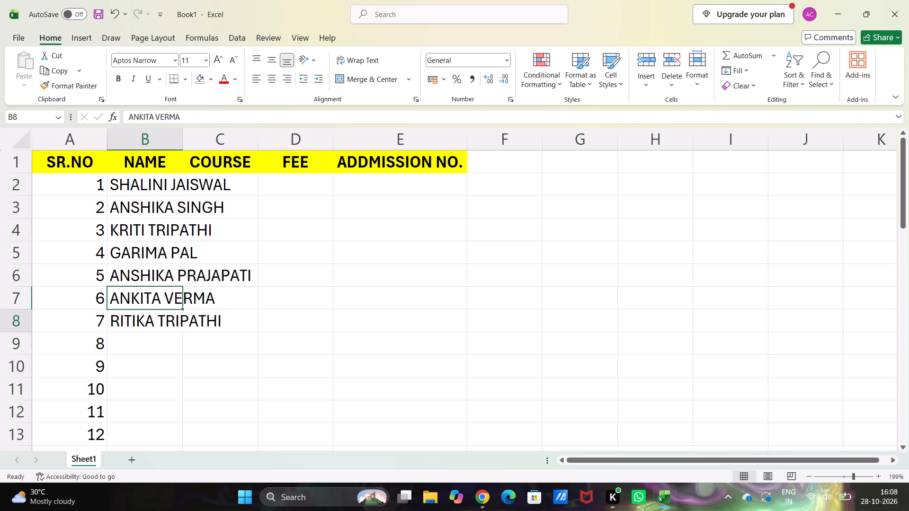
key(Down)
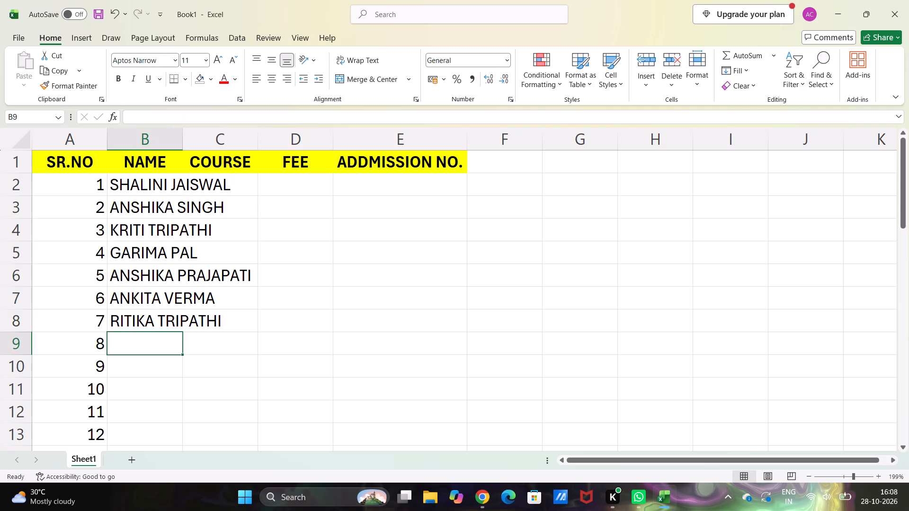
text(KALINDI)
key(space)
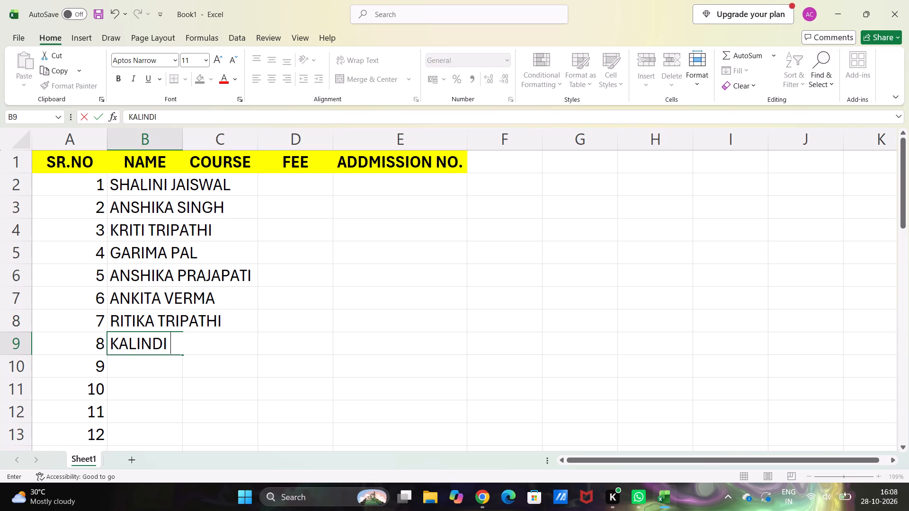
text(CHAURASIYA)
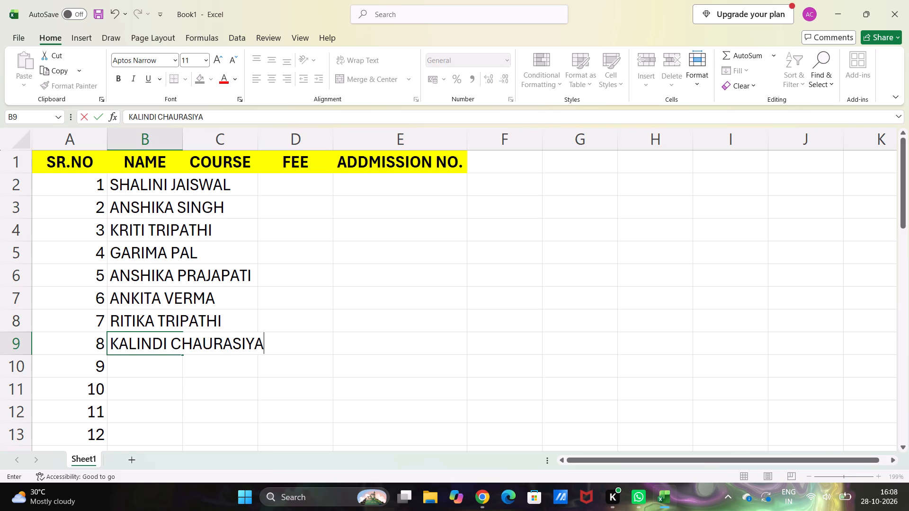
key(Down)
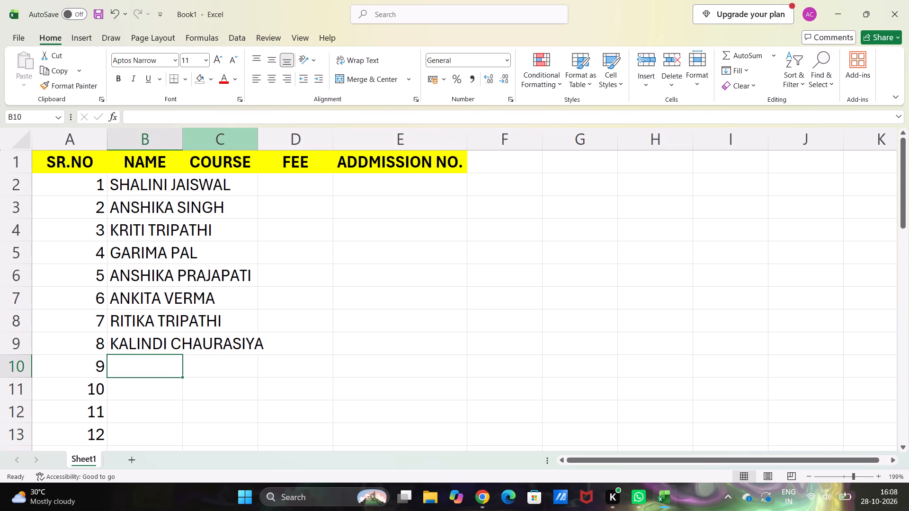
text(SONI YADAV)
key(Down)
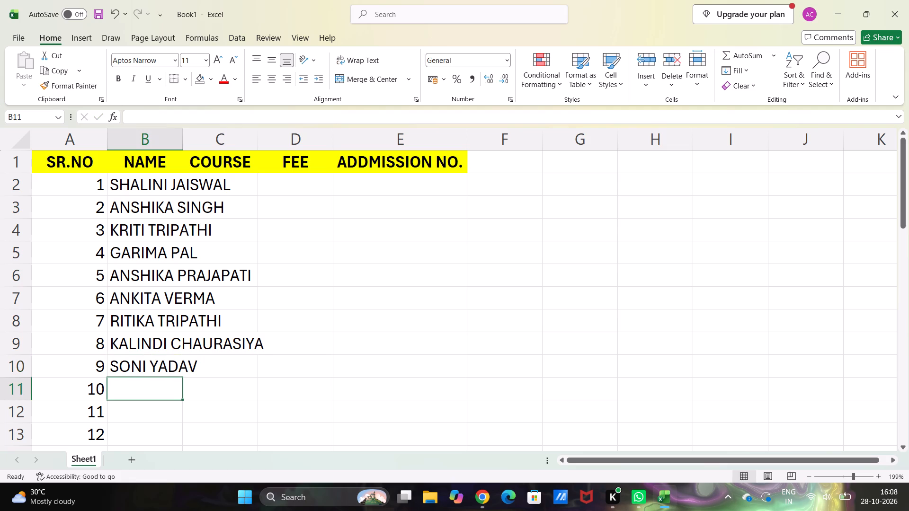
Enter the tenth and eleventh students' first names in cells B11 and B12, beside serial numbers 10 and 11.
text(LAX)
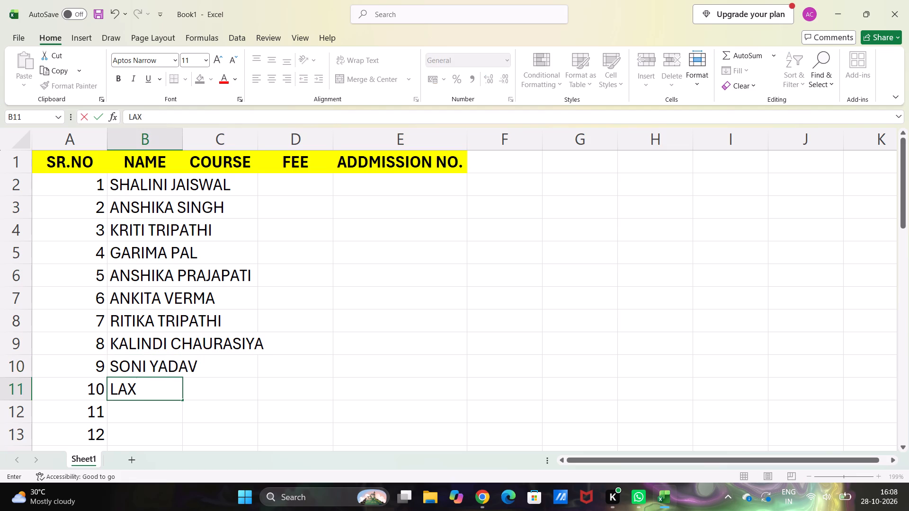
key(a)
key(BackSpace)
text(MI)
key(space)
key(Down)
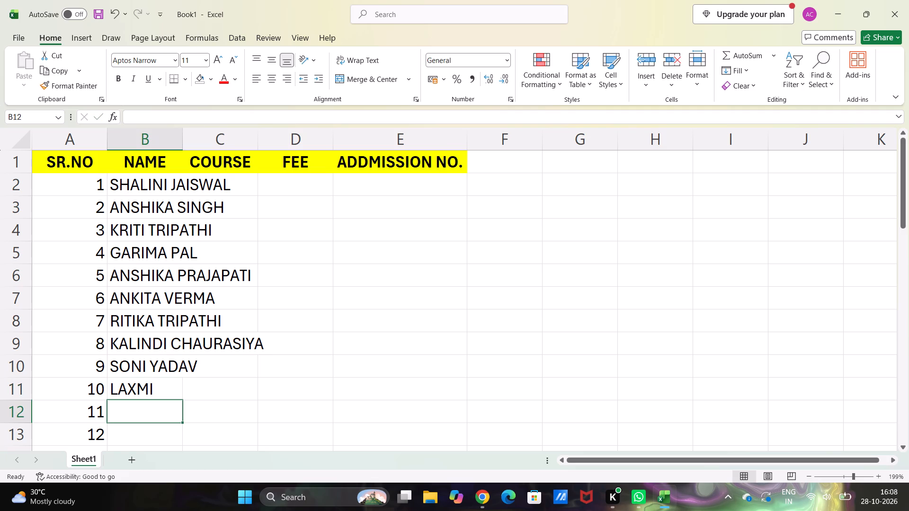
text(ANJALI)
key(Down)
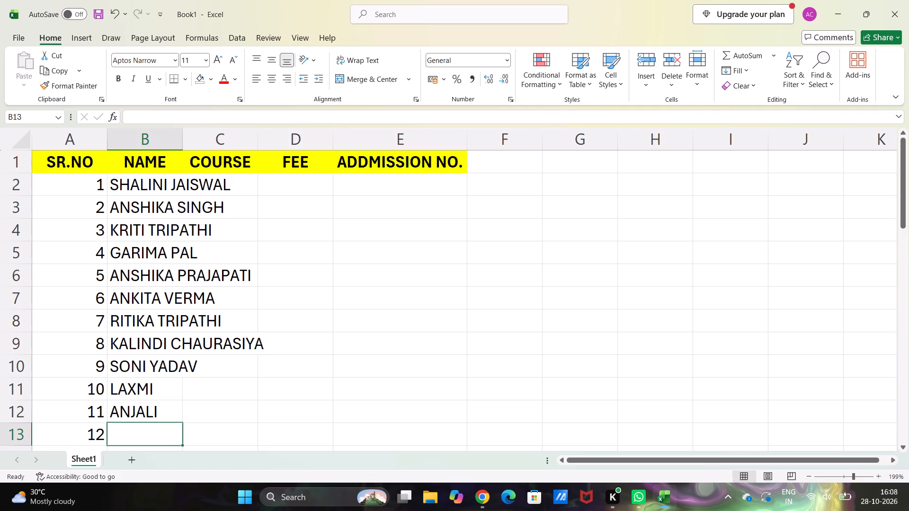
Enter the next three students' full names in cells B13 to B15, beside serial numbers 12 to 14.
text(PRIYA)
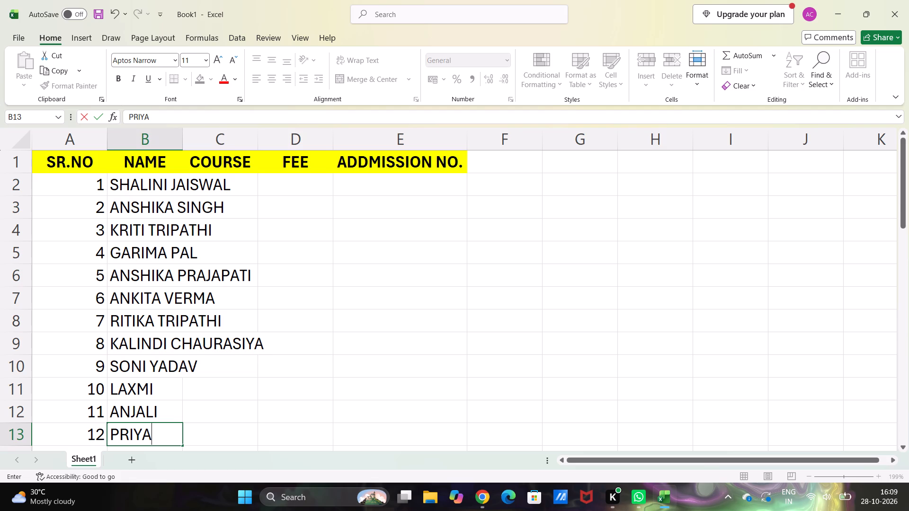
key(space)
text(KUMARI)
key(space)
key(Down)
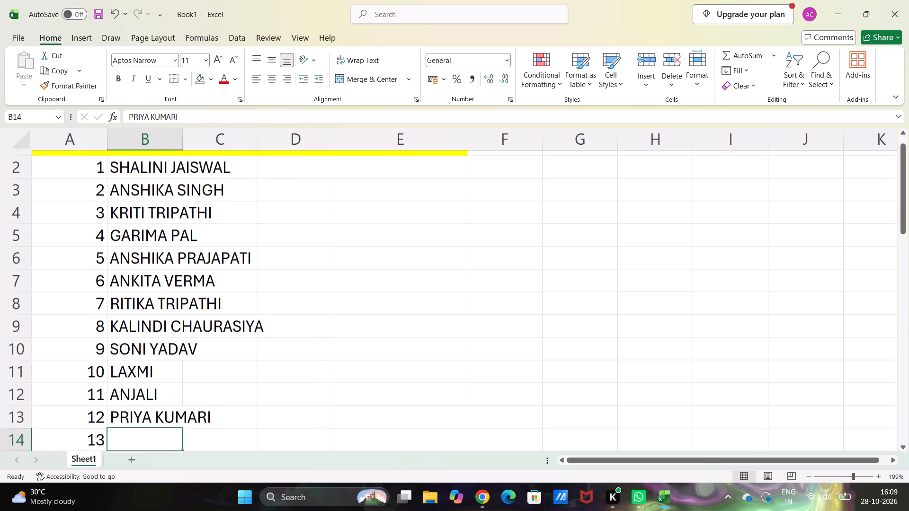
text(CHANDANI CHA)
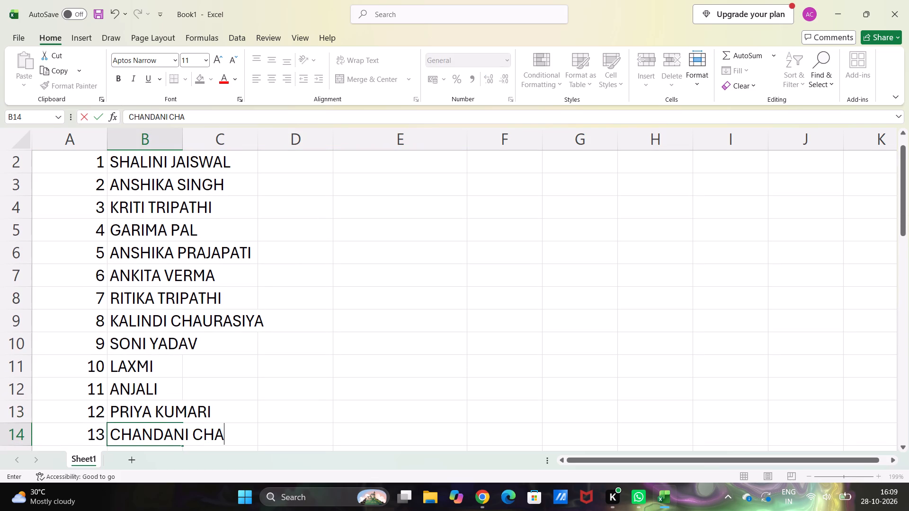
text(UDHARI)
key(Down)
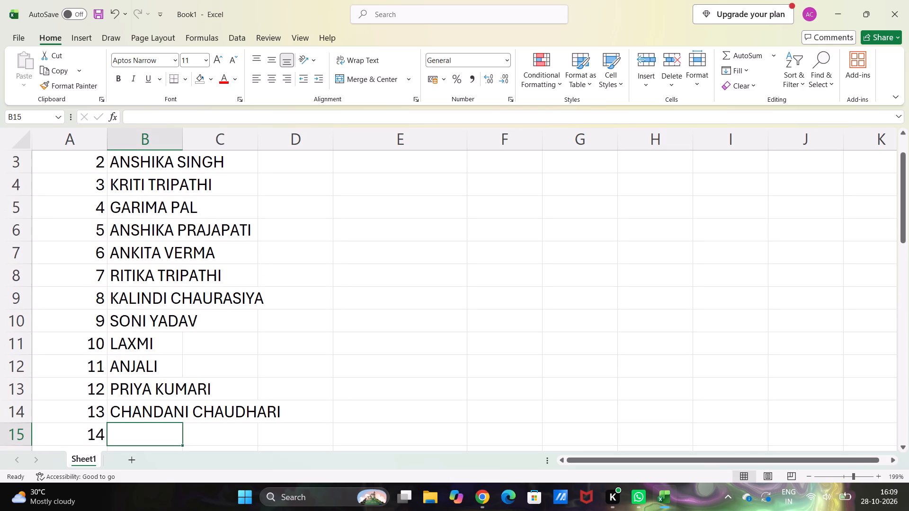
scroll(213, 182, down, 1)
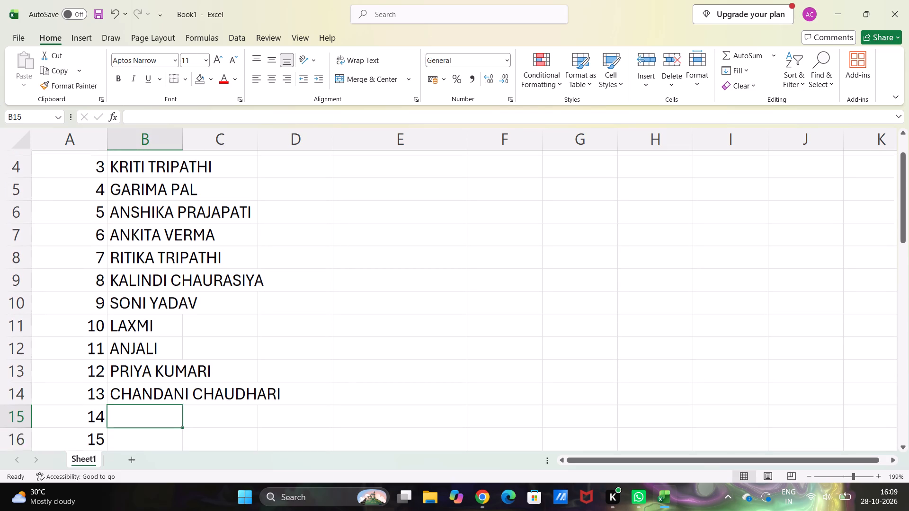
scroll(213, 182, down, 1)
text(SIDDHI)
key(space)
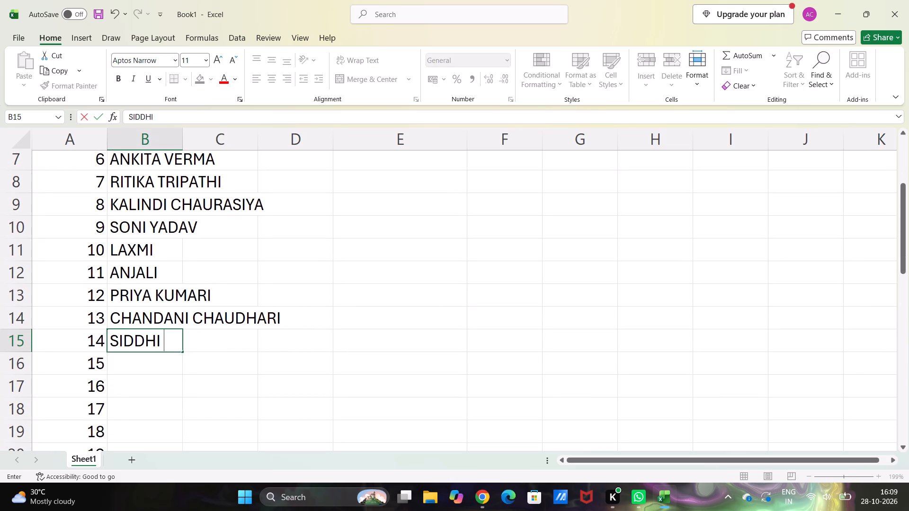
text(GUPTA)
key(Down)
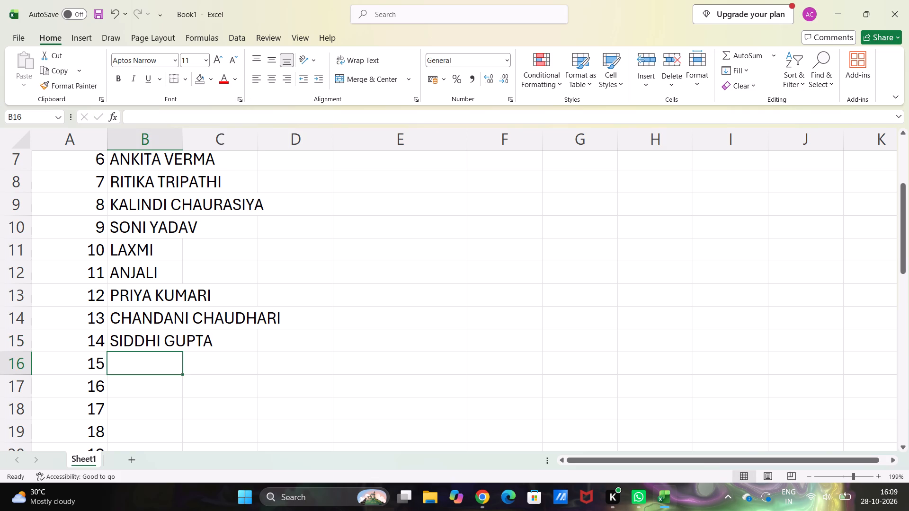
Widen column B so the longest student name fits within the NAME column.
drag(181, 138, 285, 157)
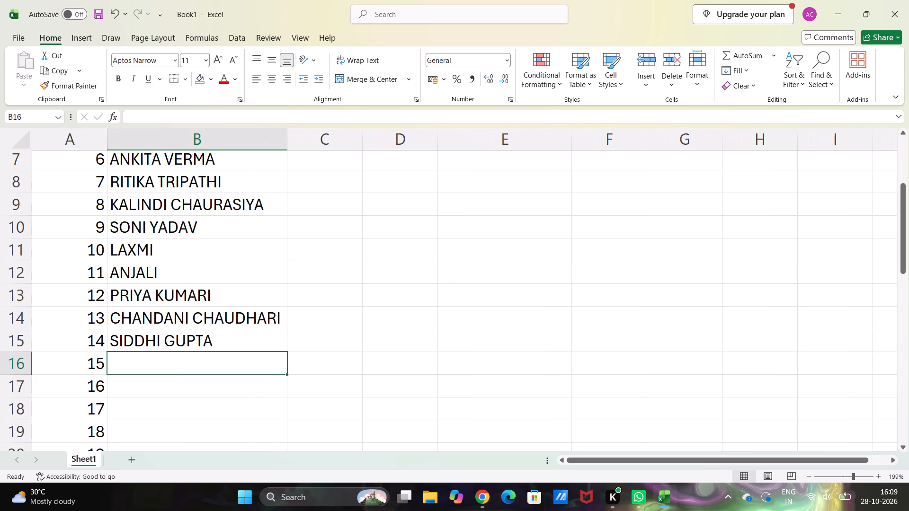
Enter first names only in B16 and B17 and a full name in B18, beside serial numbers 15 to 17.
scroll(182, 265, up, 2)
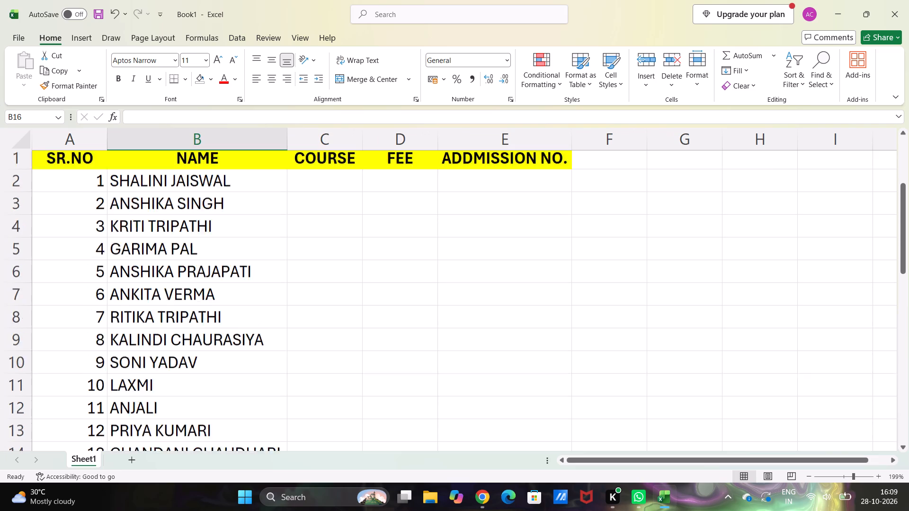
scroll(182, 265, down, 4)
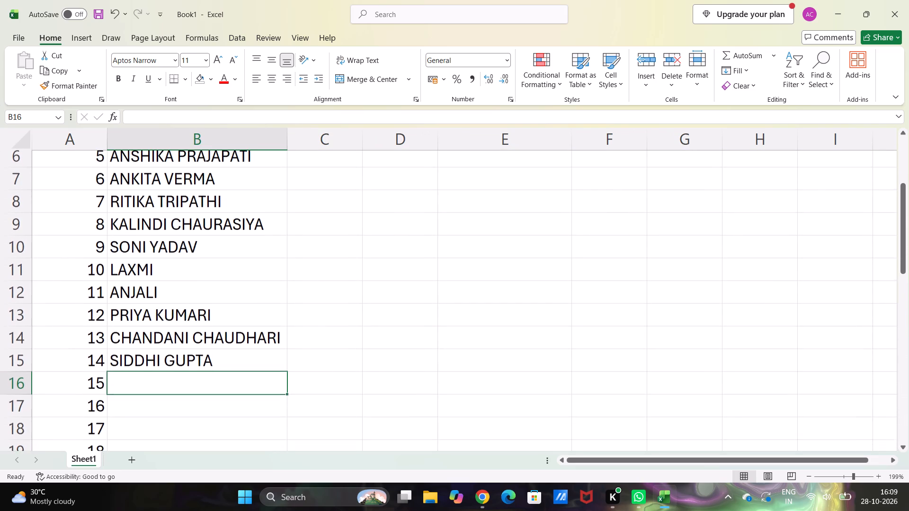
scroll(182, 265, down, 1)
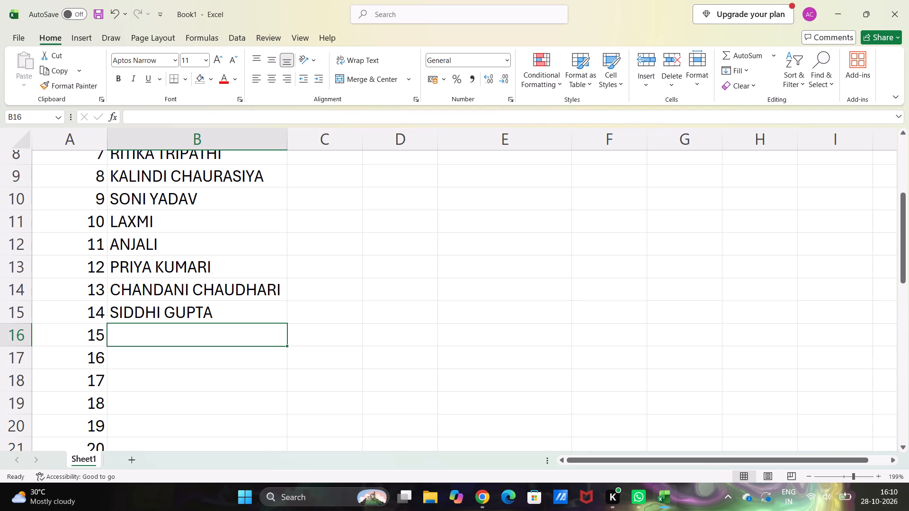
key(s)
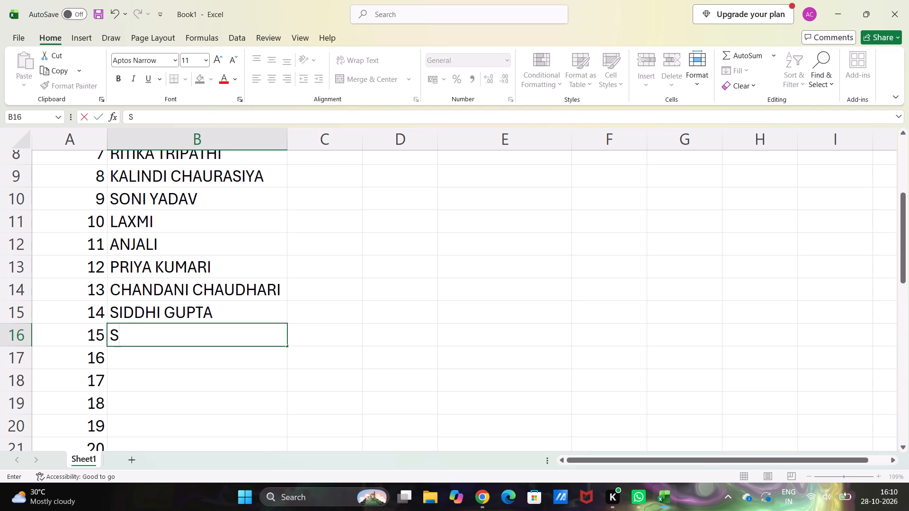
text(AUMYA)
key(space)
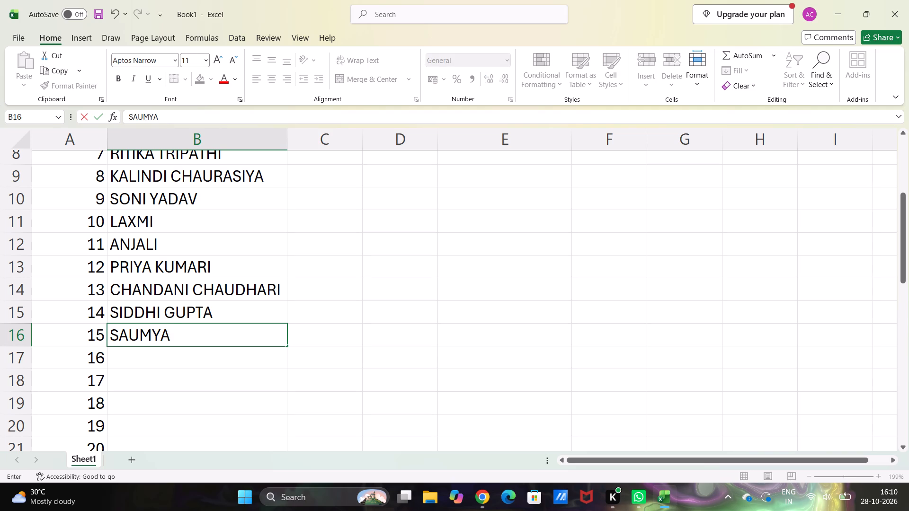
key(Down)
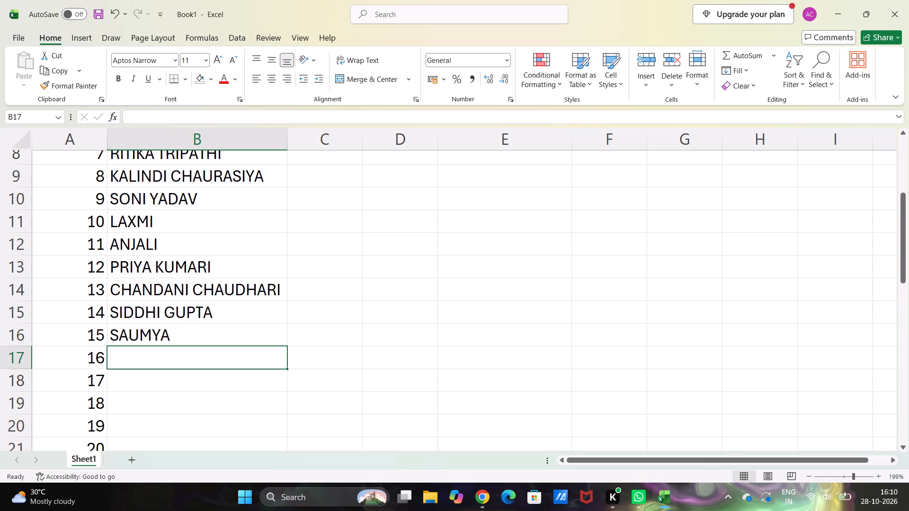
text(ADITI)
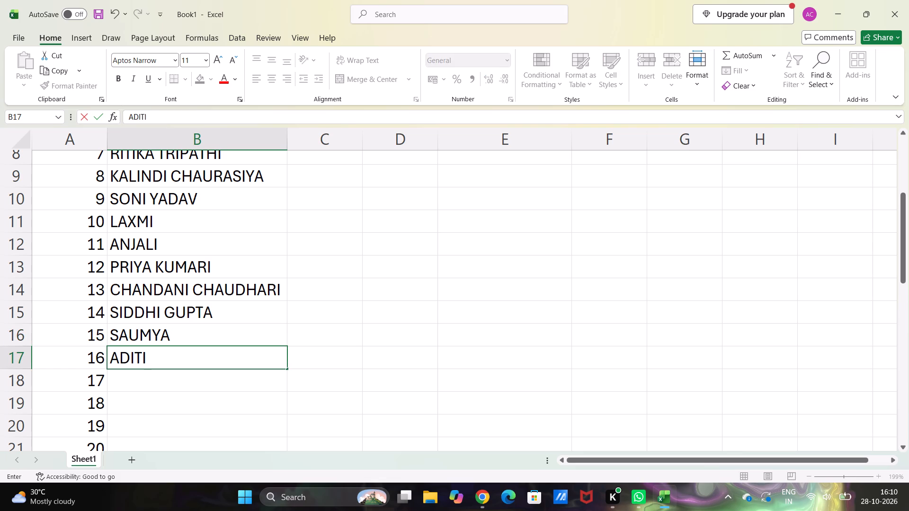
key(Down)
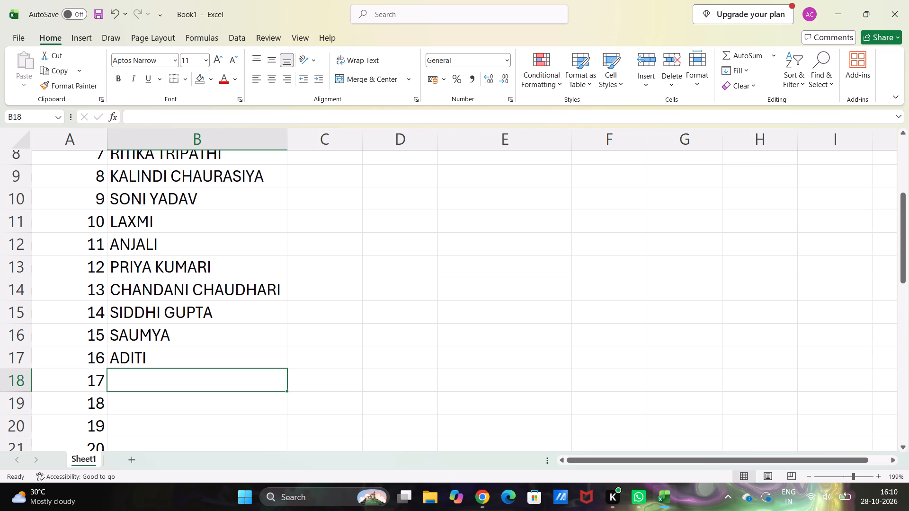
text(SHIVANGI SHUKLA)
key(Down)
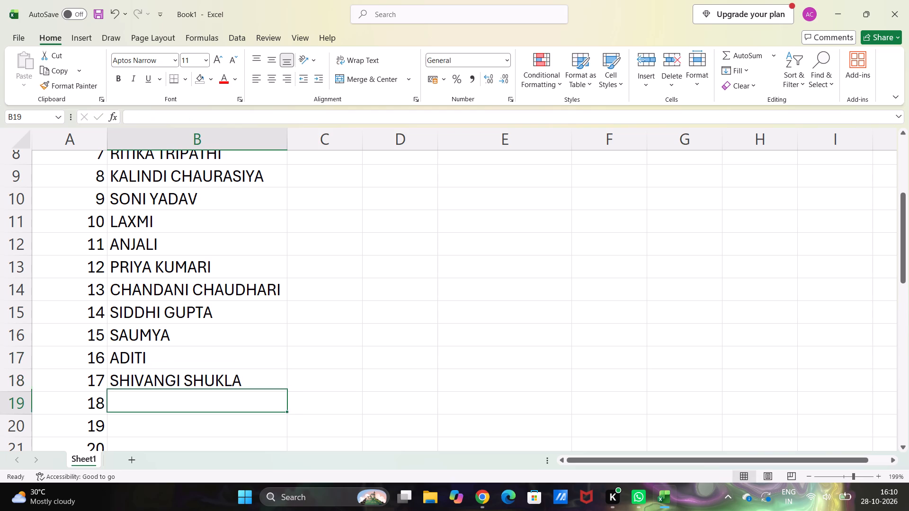
Enter the eighteenth student's first name in cell B19, beside serial number 18, correcting its spelling.
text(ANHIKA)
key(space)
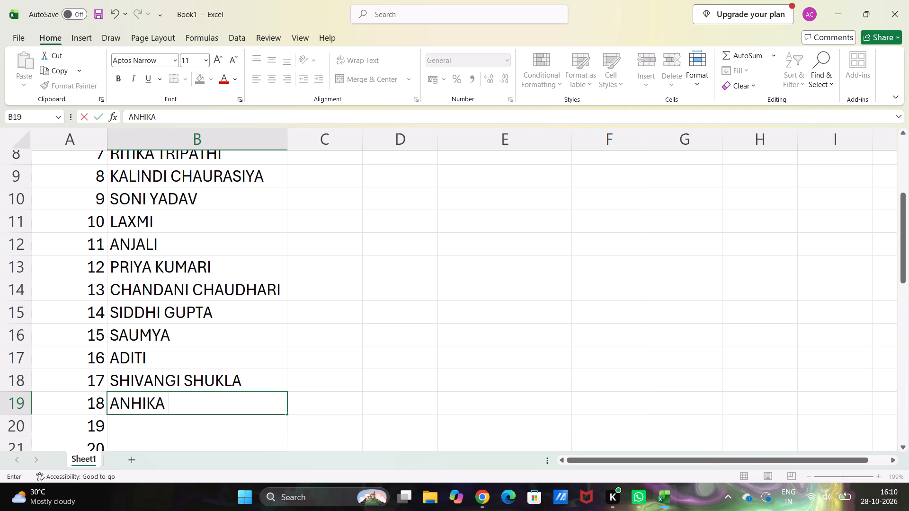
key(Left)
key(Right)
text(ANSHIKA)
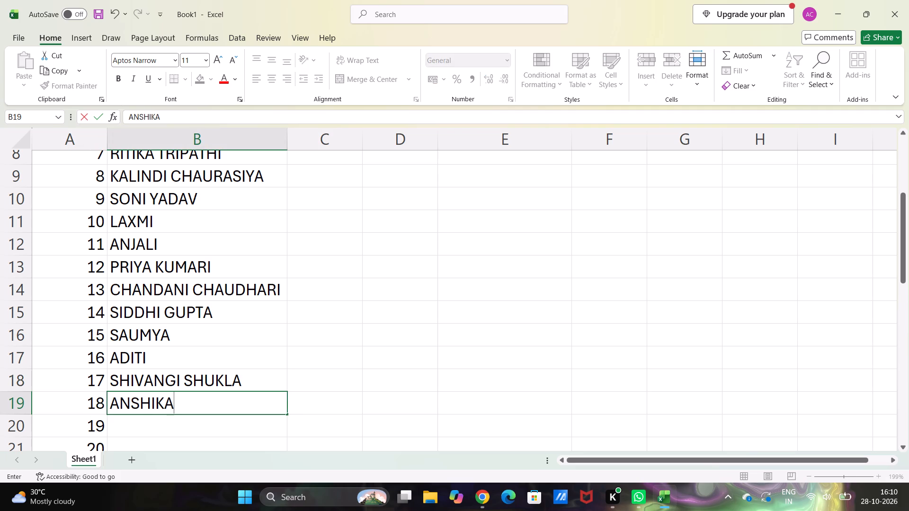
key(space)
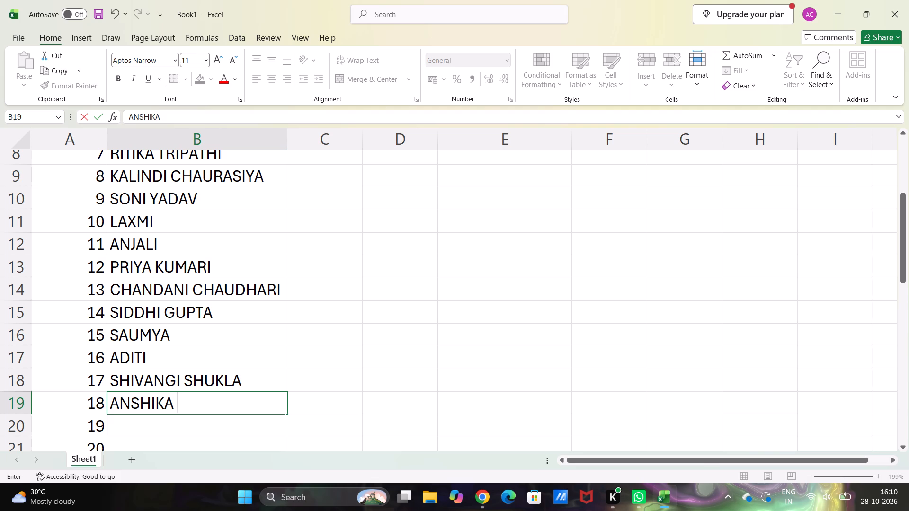
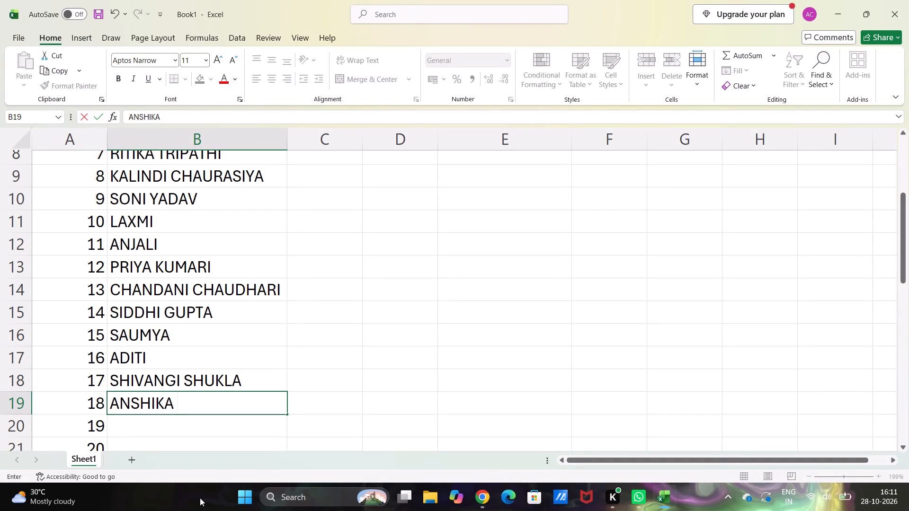
Add the surname to the eighteenth student's first name in cell B19 to complete that NAME entry.
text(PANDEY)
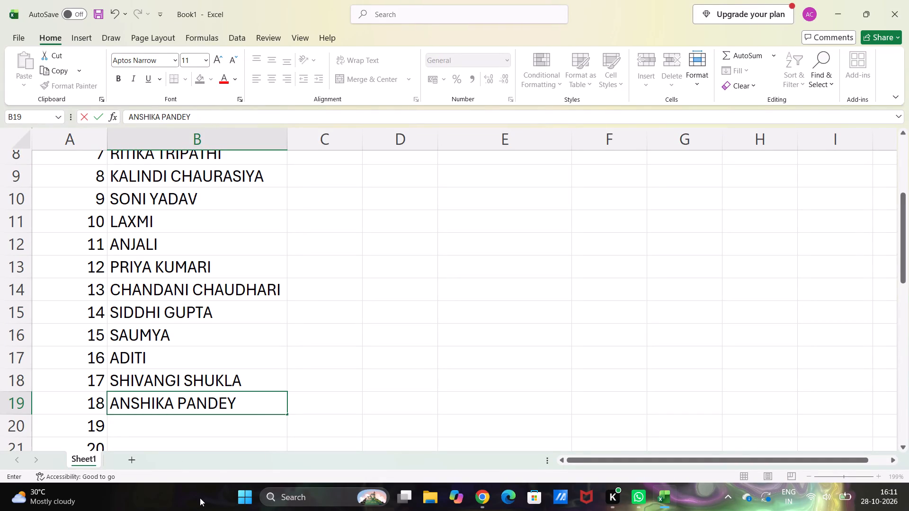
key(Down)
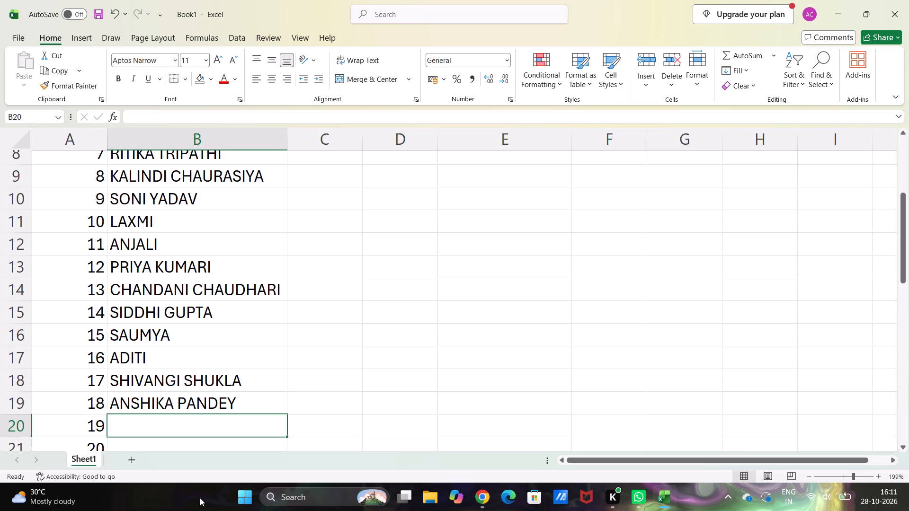
Enter the next two students' full names in cells B20 and B21, beside serial numbers 19 and 20.
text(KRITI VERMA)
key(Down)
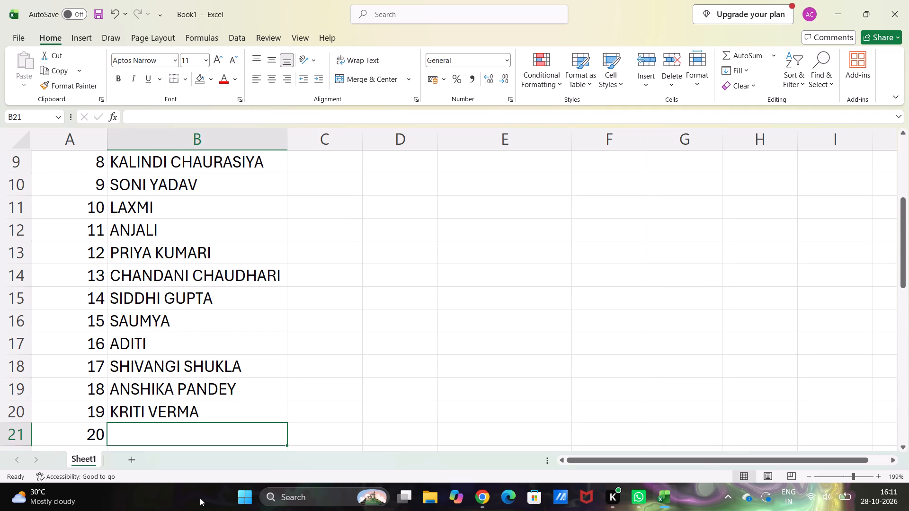
scroll(200, 498, down, 4)
scroll(111, 353, down, 4)
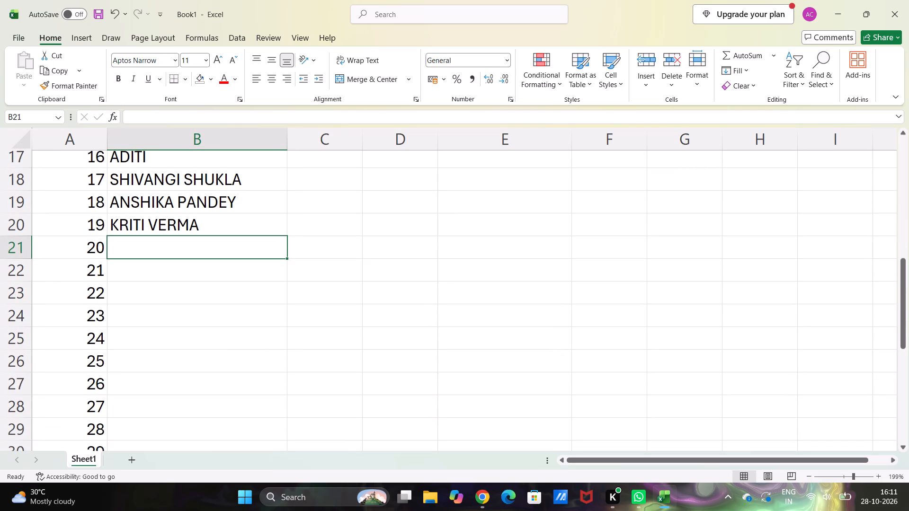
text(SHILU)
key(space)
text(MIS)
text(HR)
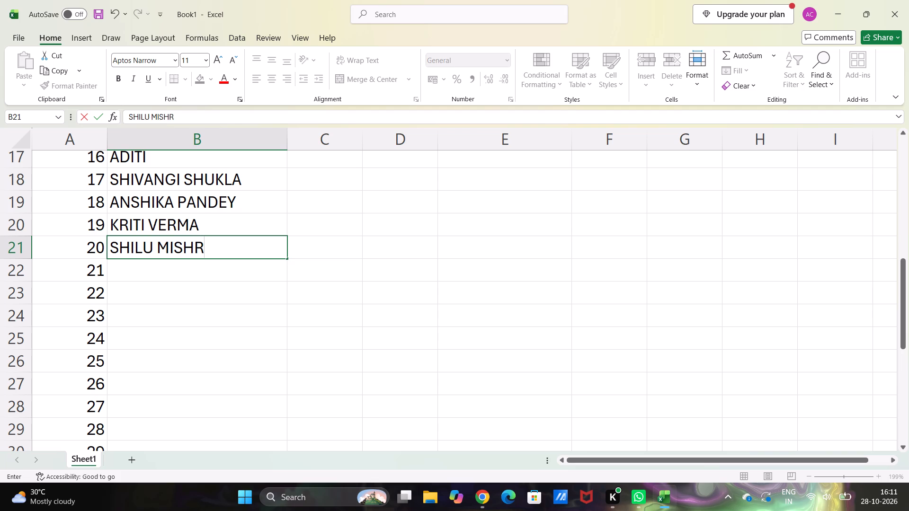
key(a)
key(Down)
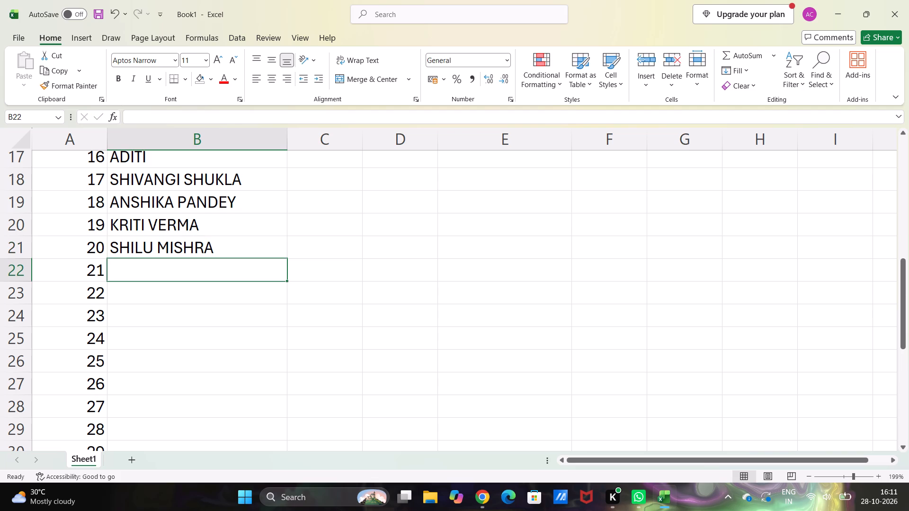
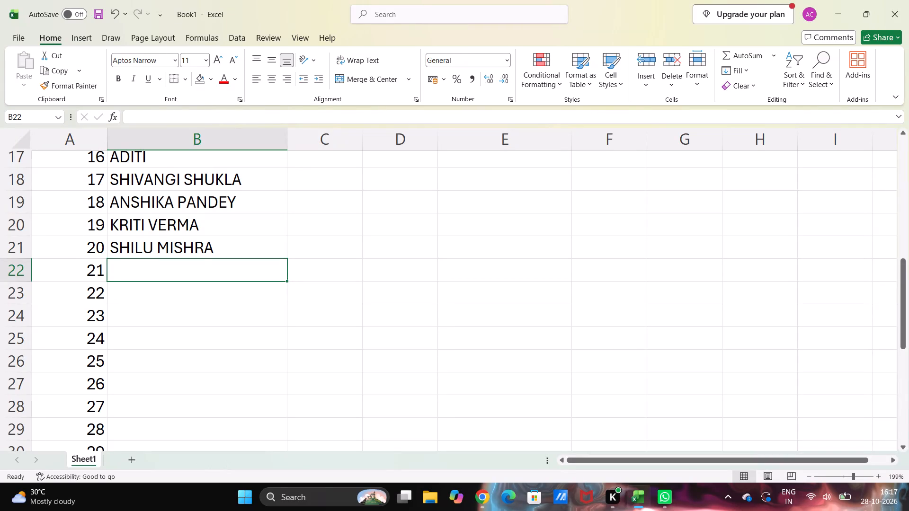
Enter GRADUATE as the first student's course in cell C2 and fill it down the COURSE column to C25.
scroll(136, 349, up, 6)
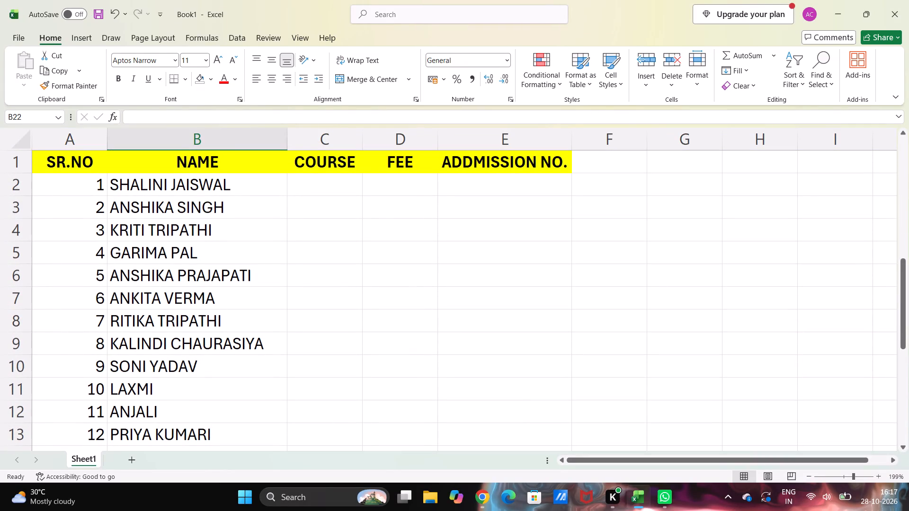
click(340, 188)
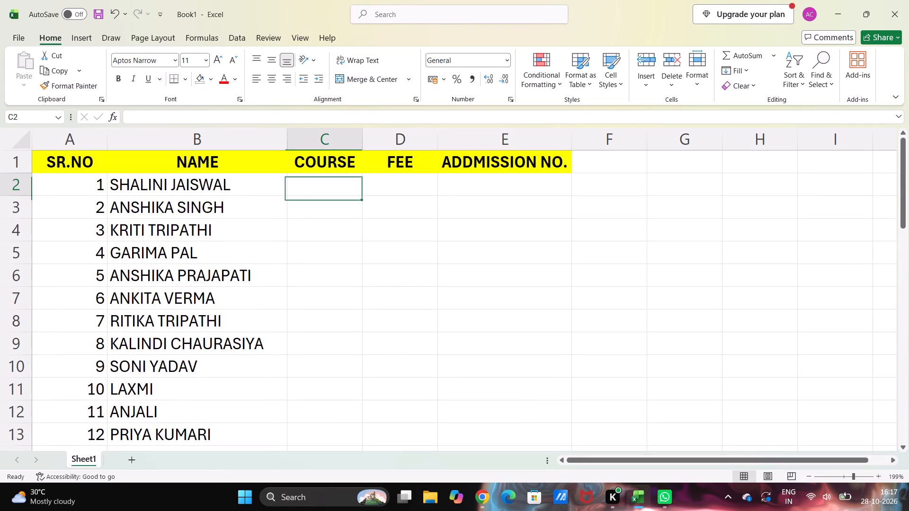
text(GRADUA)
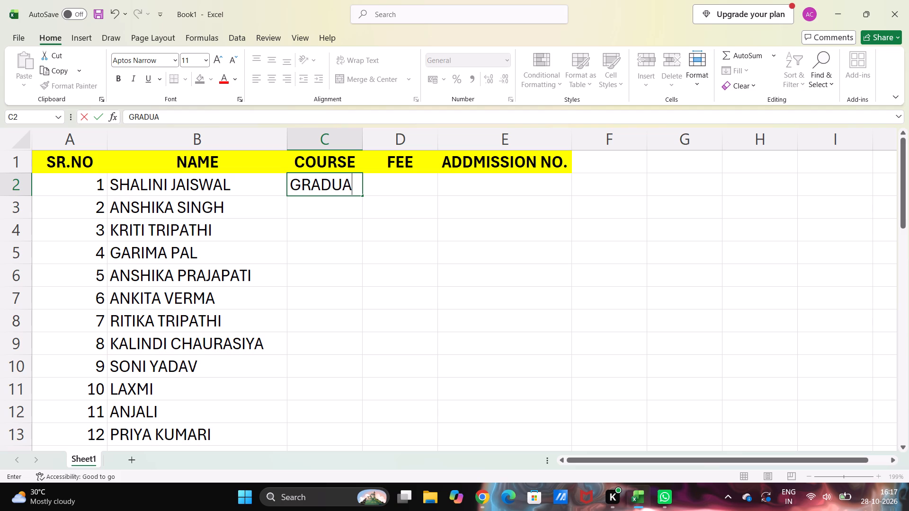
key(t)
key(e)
click(345, 210)
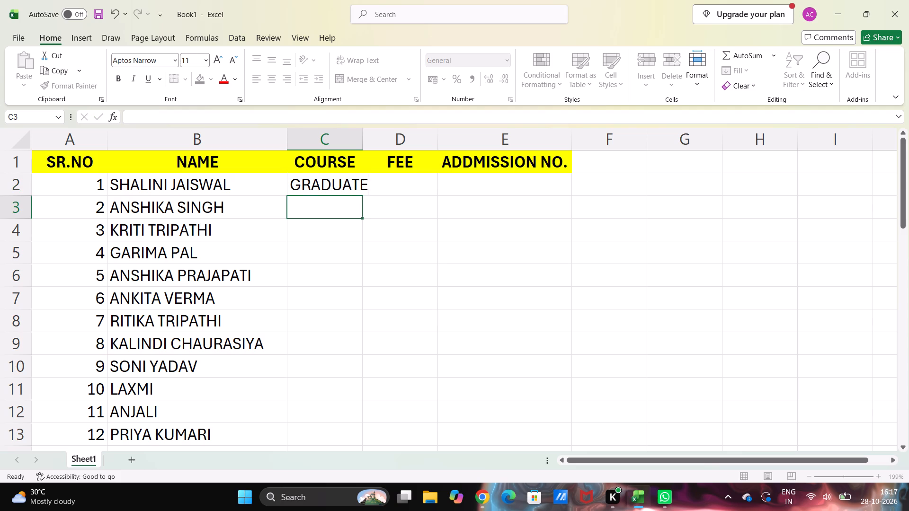
click(352, 181)
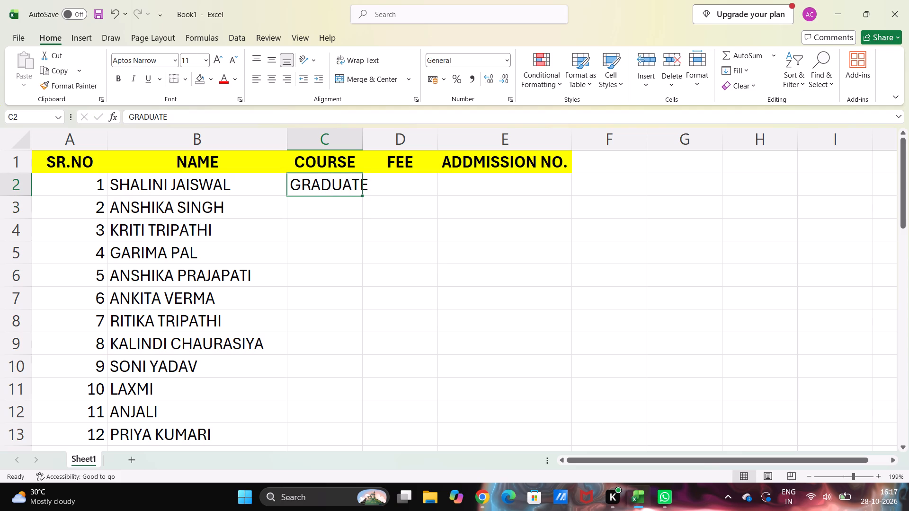
drag(362, 196, 375, 498)
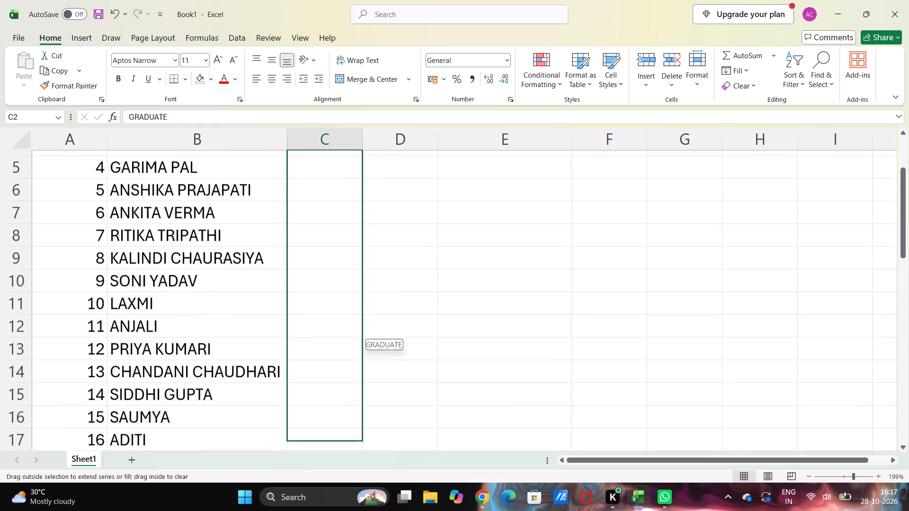
drag(375, 498, 317, 205)
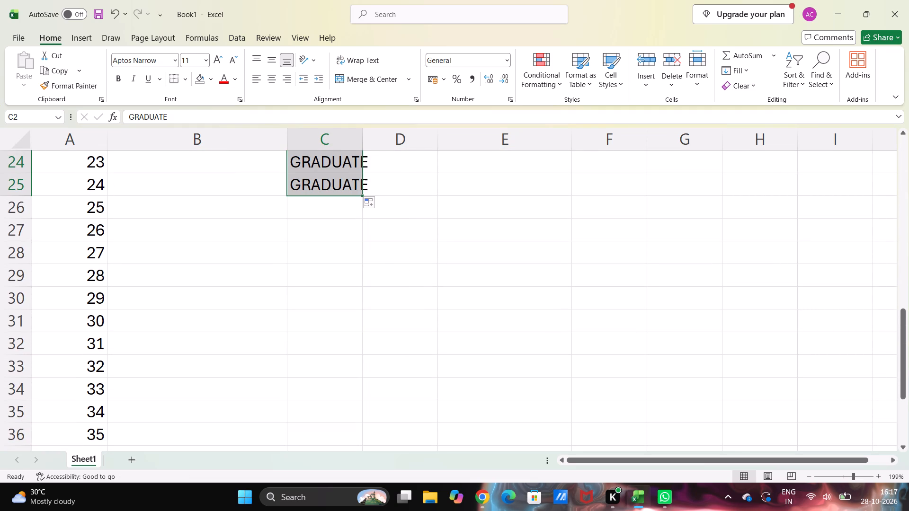
Widen column C so the GRADUATE entries fit within the COURSE column.
scroll(318, 222, up, 12)
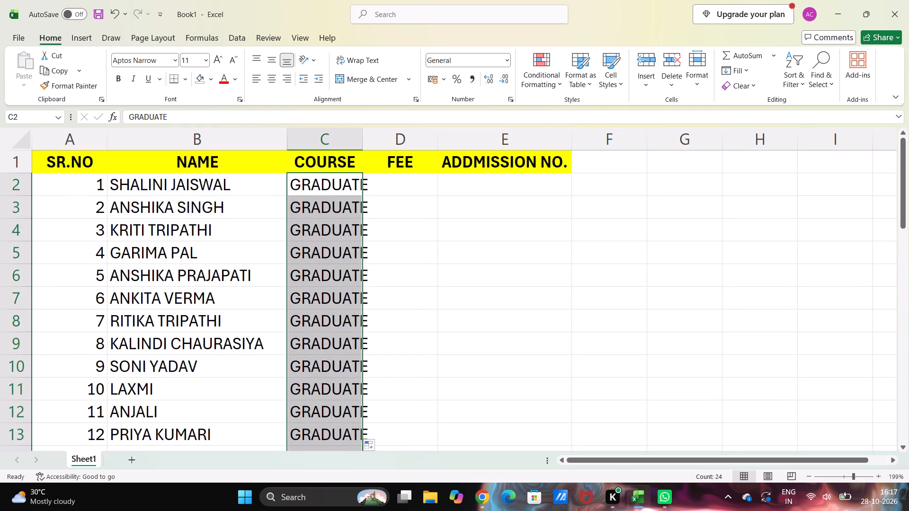
drag(360, 131, 385, 153)
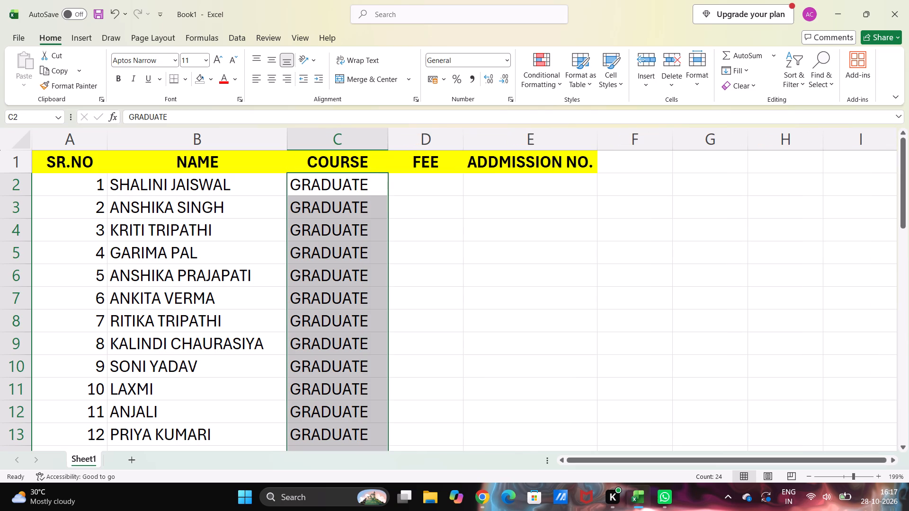
Enter a fee of 1000 in cell D2 and fill it down the FEE column to D21.
click(423, 186)
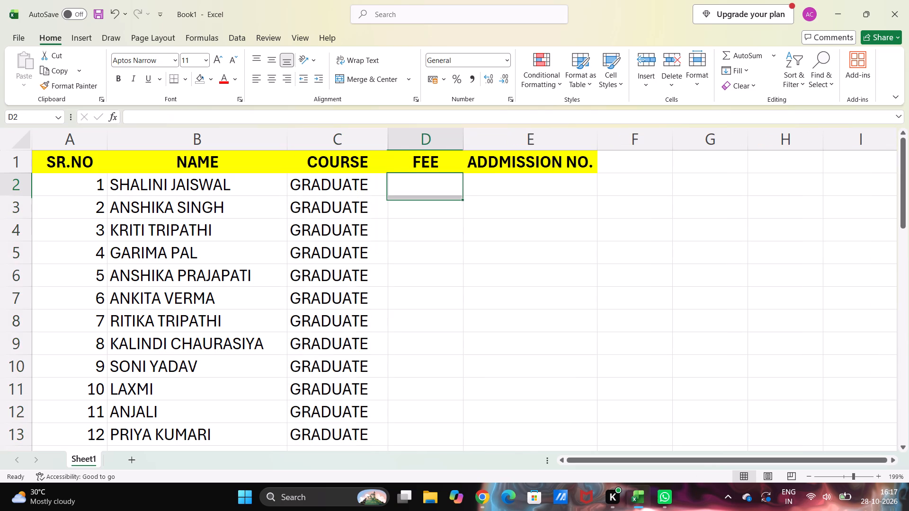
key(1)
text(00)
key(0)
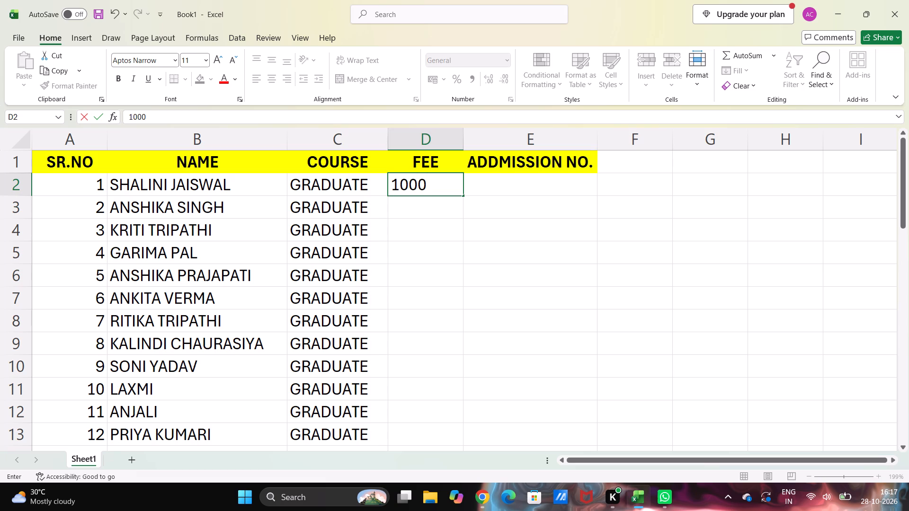
click(463, 194)
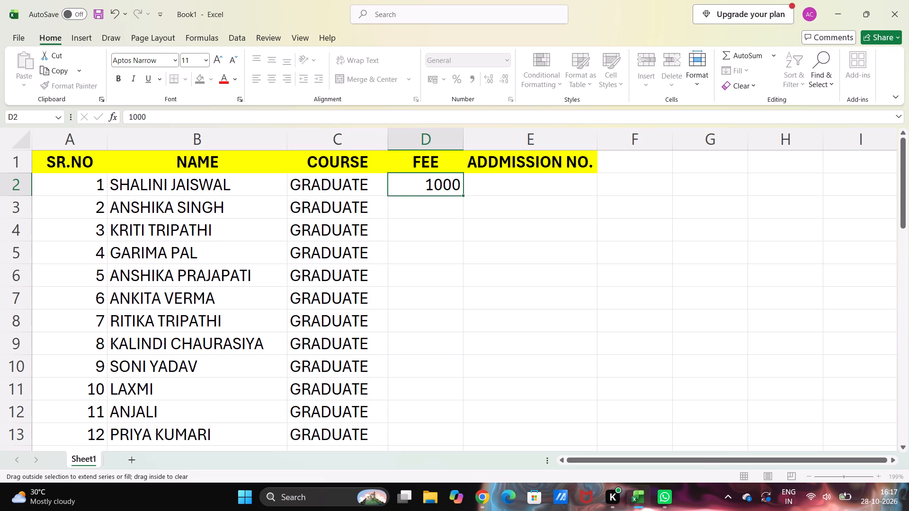
drag(463, 196, 461, 219)
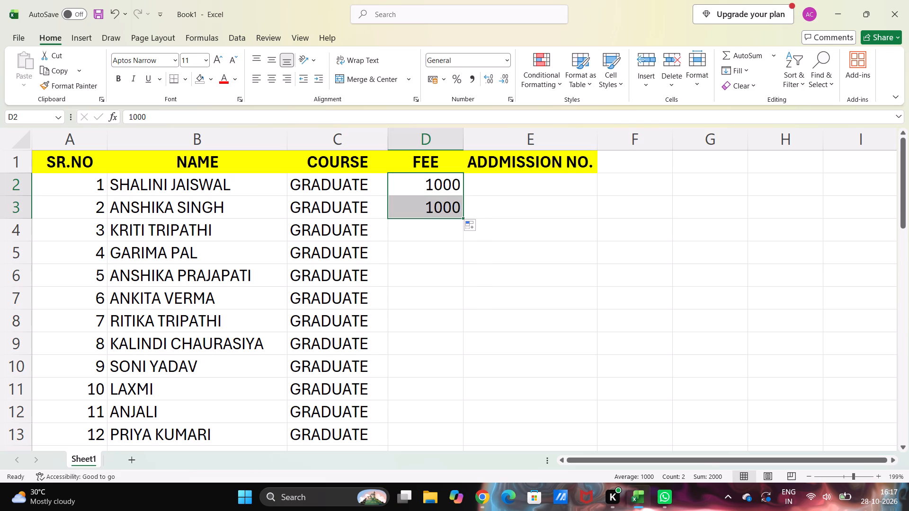
drag(462, 217, 462, 219)
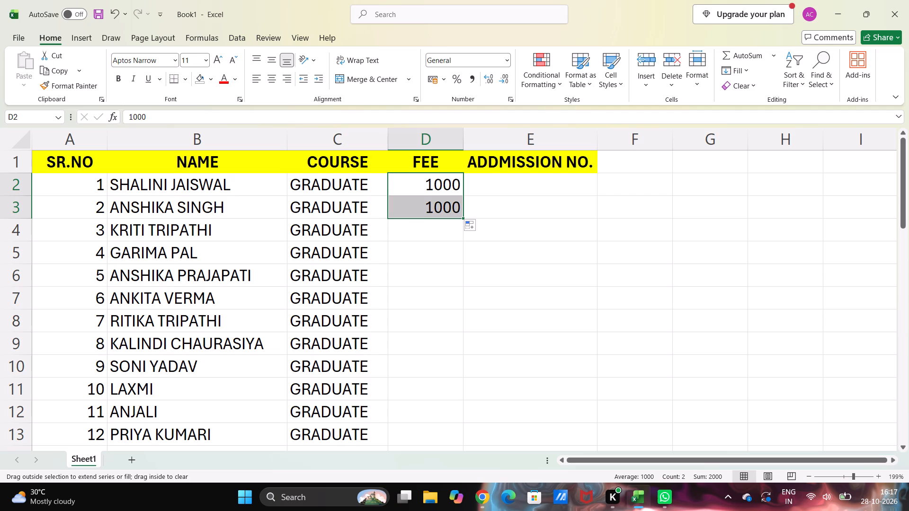
drag(462, 219, 470, 467)
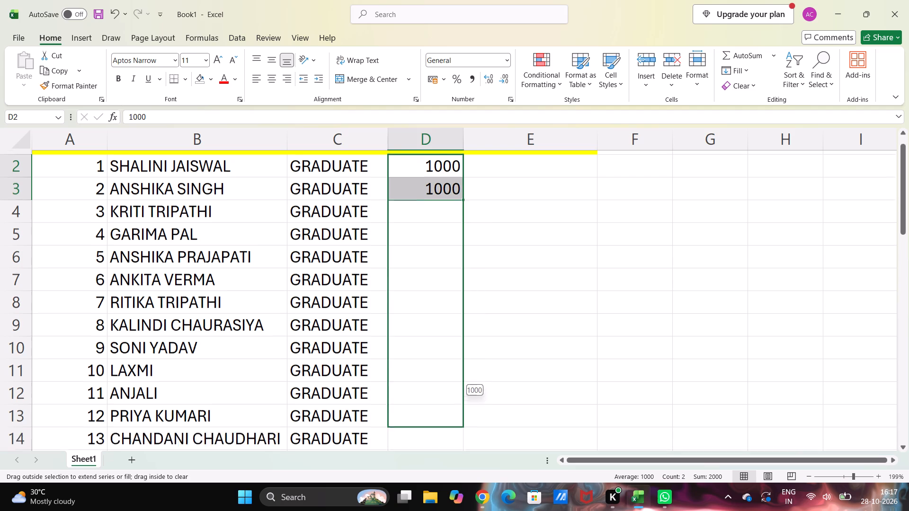
drag(470, 467, 413, 150)
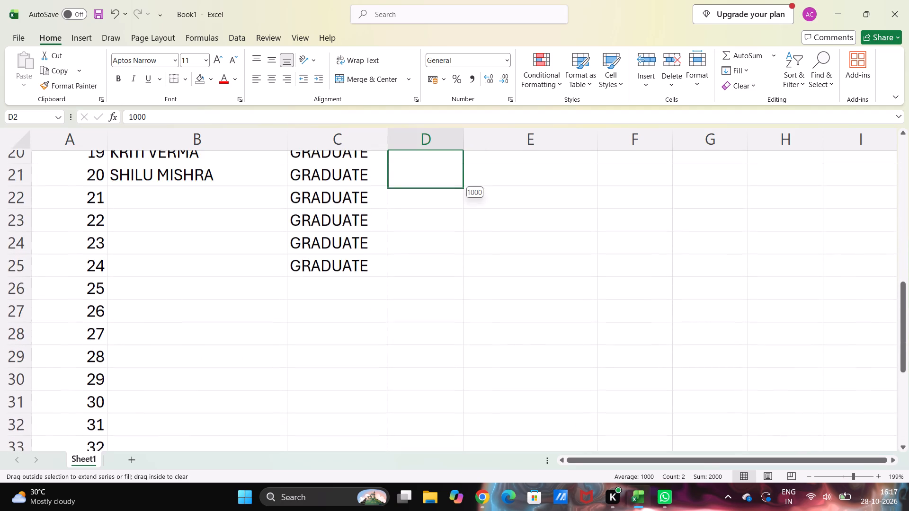
drag(413, 150, 414, 191)
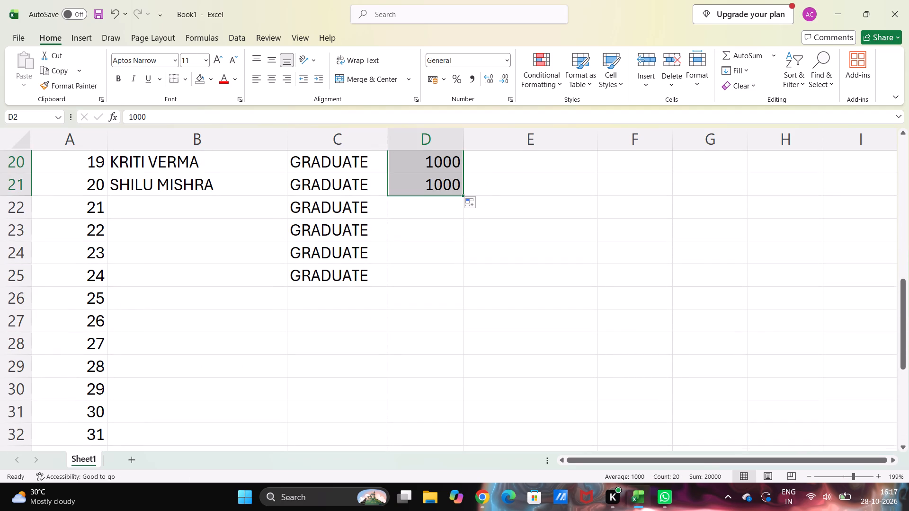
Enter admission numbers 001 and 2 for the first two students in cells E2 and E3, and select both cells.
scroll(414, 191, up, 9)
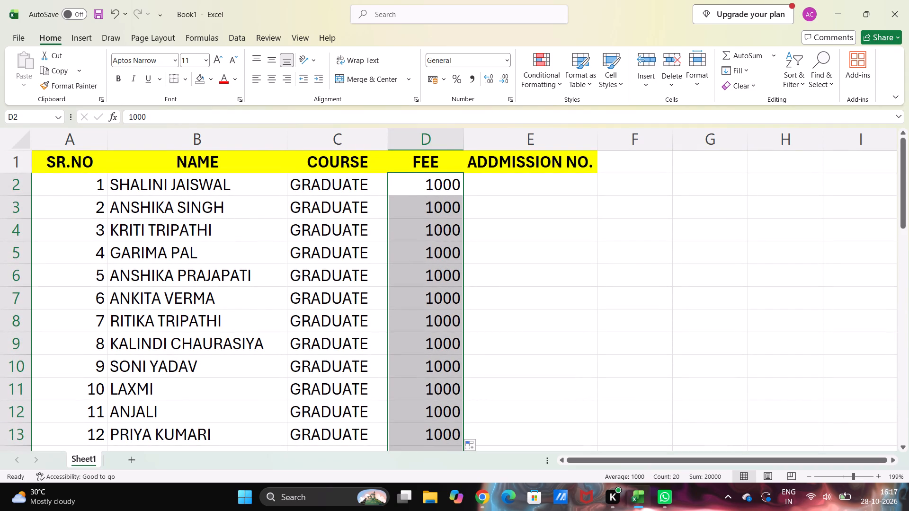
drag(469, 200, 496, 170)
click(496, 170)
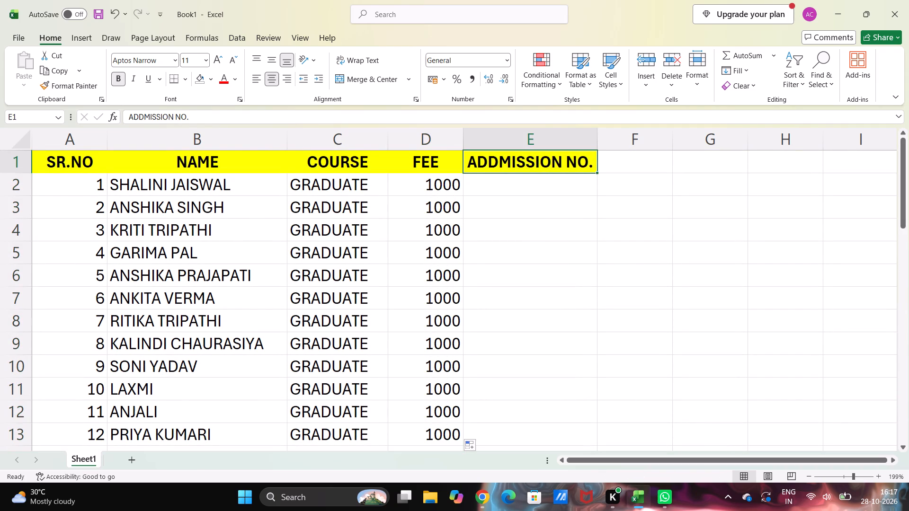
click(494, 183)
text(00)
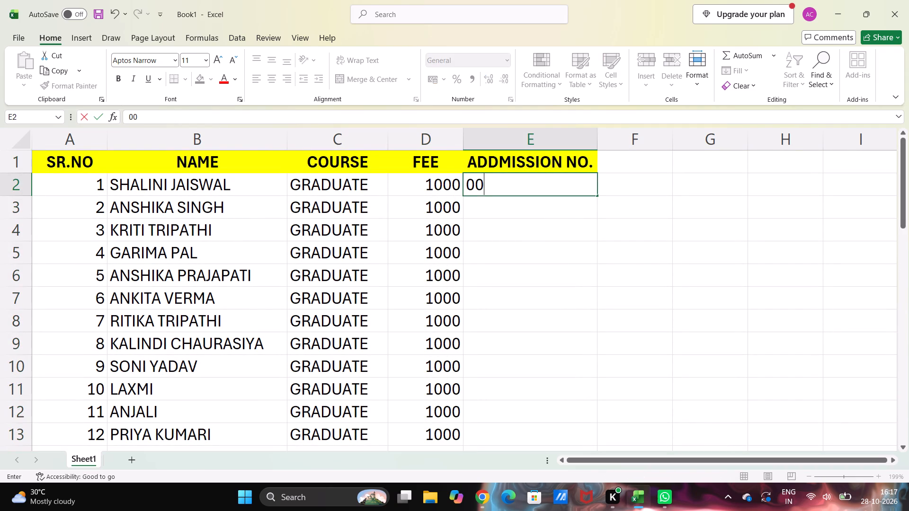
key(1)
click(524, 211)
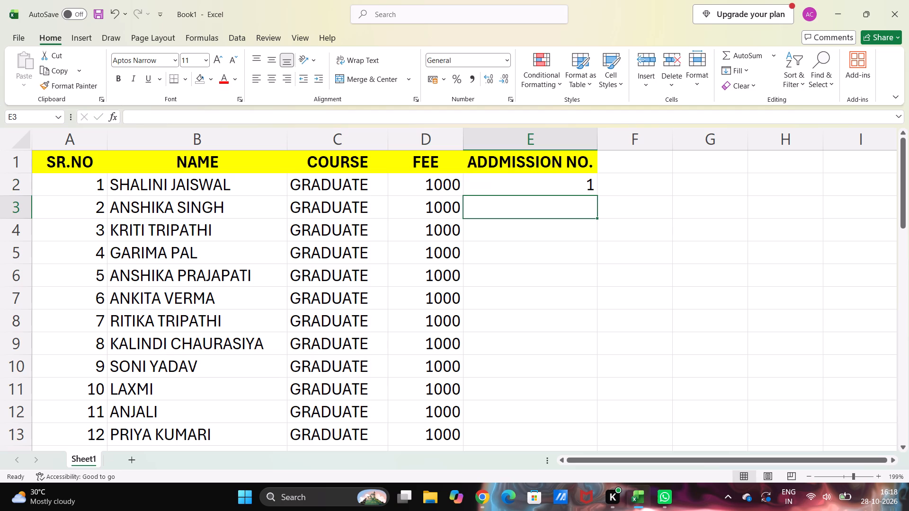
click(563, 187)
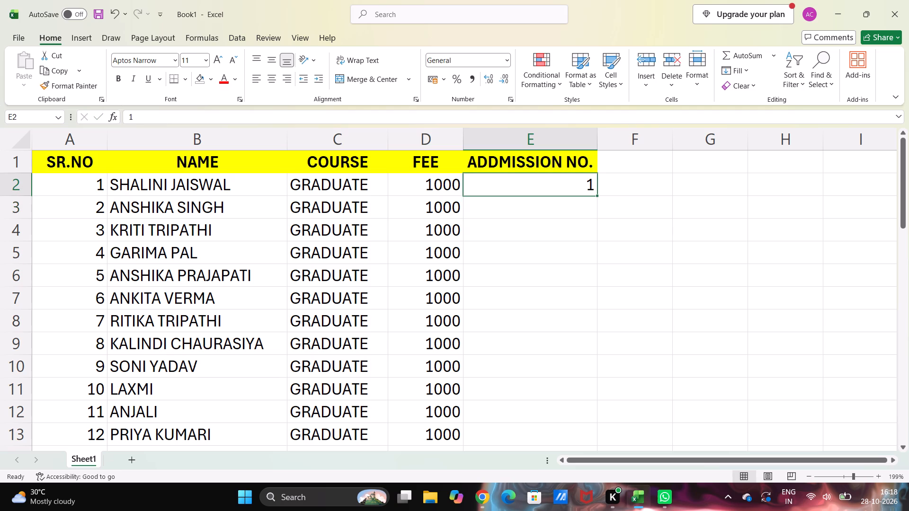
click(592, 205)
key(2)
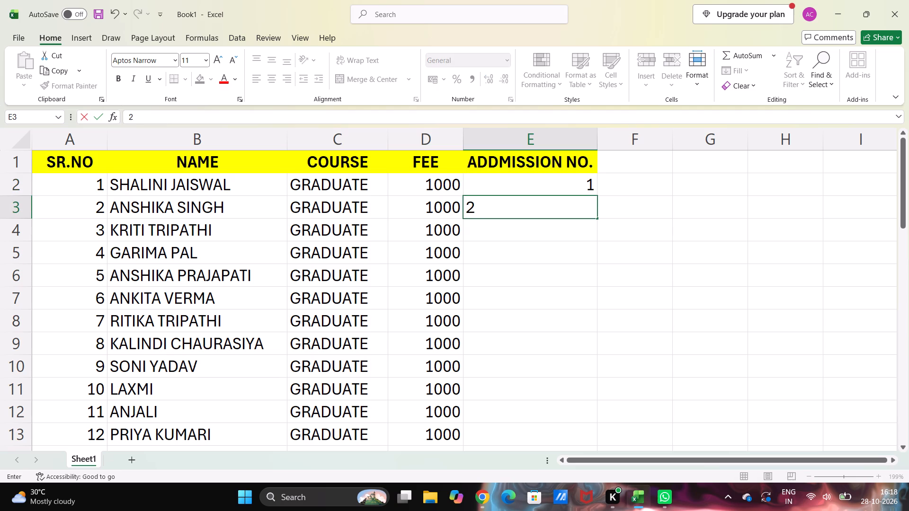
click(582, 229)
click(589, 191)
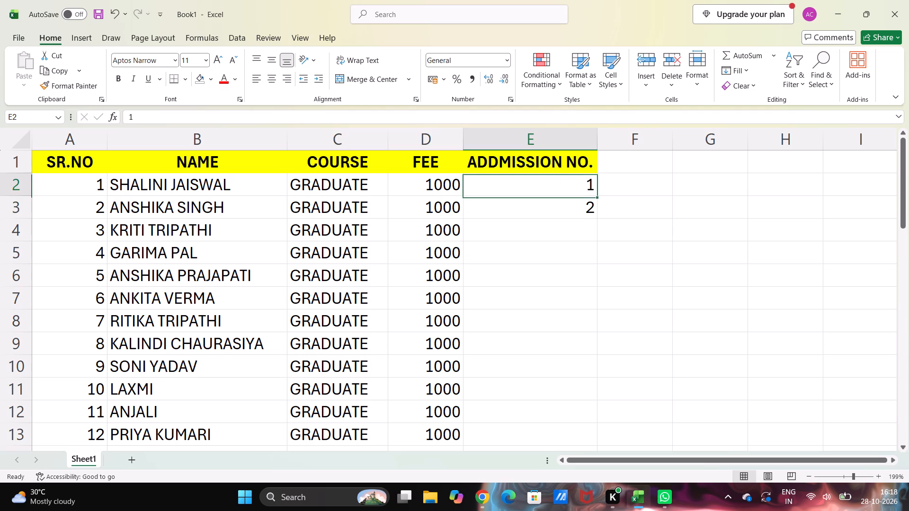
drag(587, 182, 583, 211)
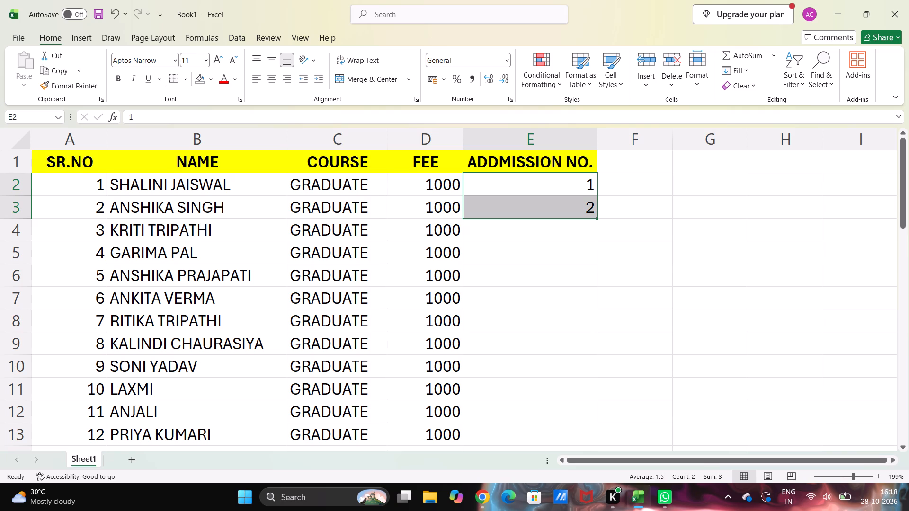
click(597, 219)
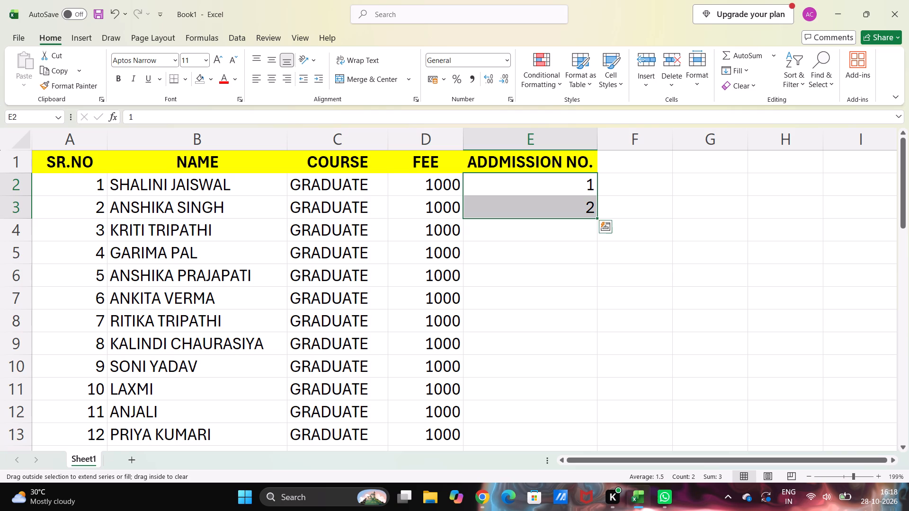
Replace the first student's admission number in cell E2 with 111.
click(558, 181)
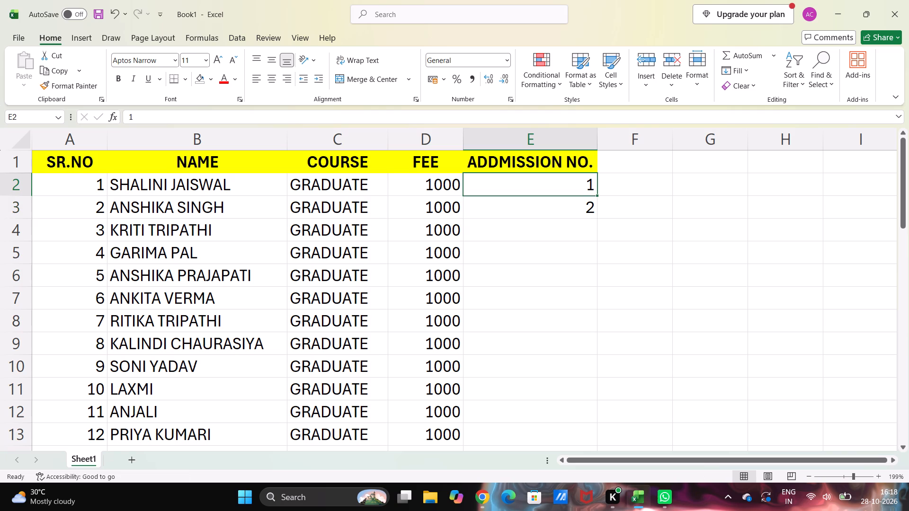
key(BackSpace)
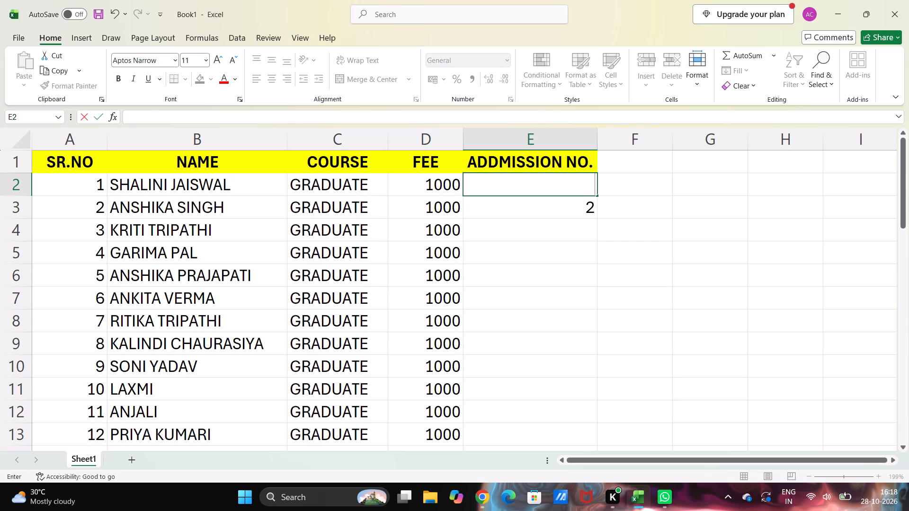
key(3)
key(BackSpace)
key(BackSpace)
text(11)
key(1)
Replace the second student's admission number in cell E3 with 112.
click(588, 208)
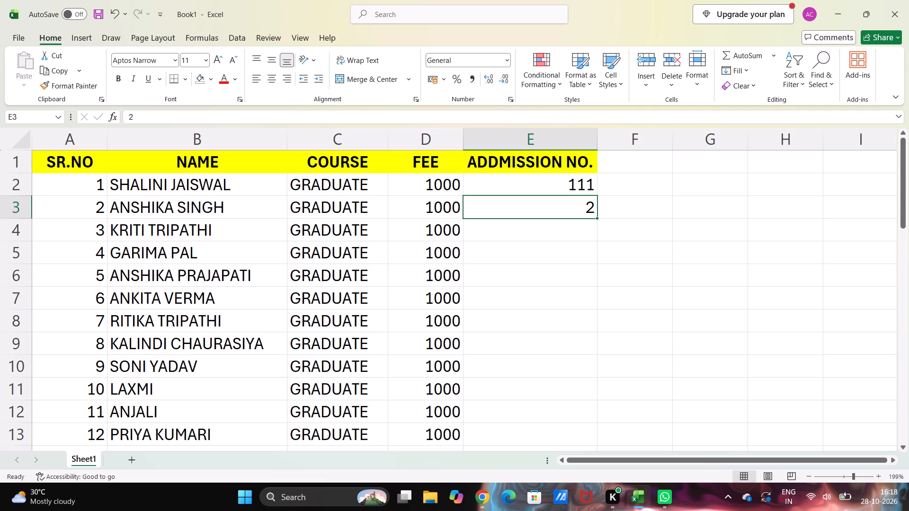
key(BackSpace)
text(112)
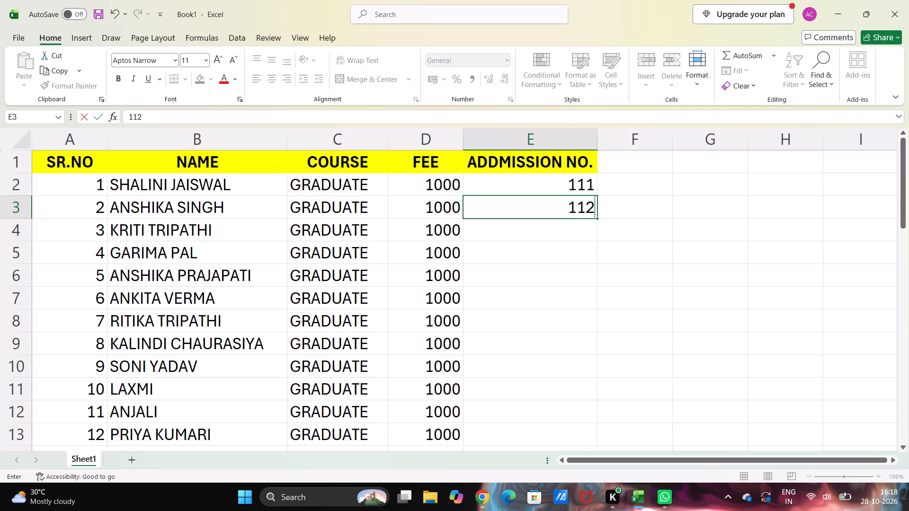
Fill the admission number series from cells E2 and E3 down the ADDMISSION NO. column to E25.
click(591, 176)
drag(591, 176, 597, 206)
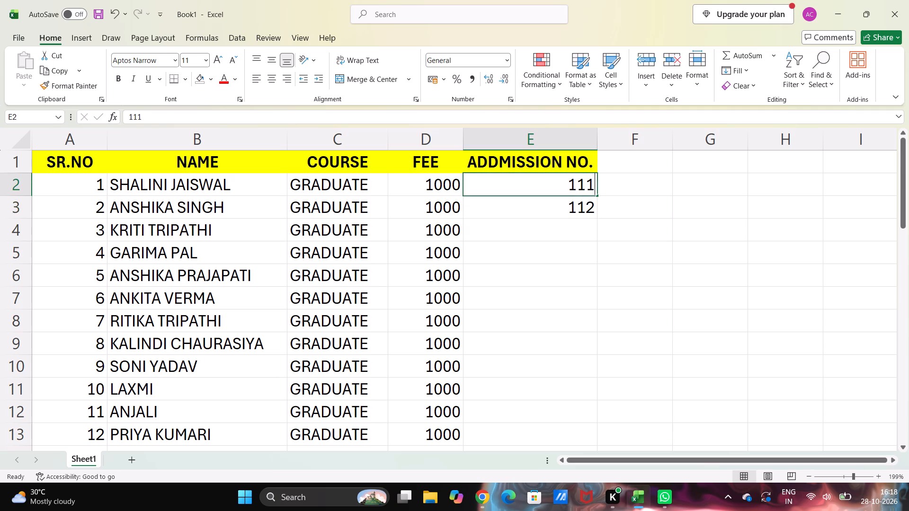
drag(597, 206, 597, 210)
click(597, 210)
drag(573, 186, 574, 195)
drag(574, 195, 575, 216)
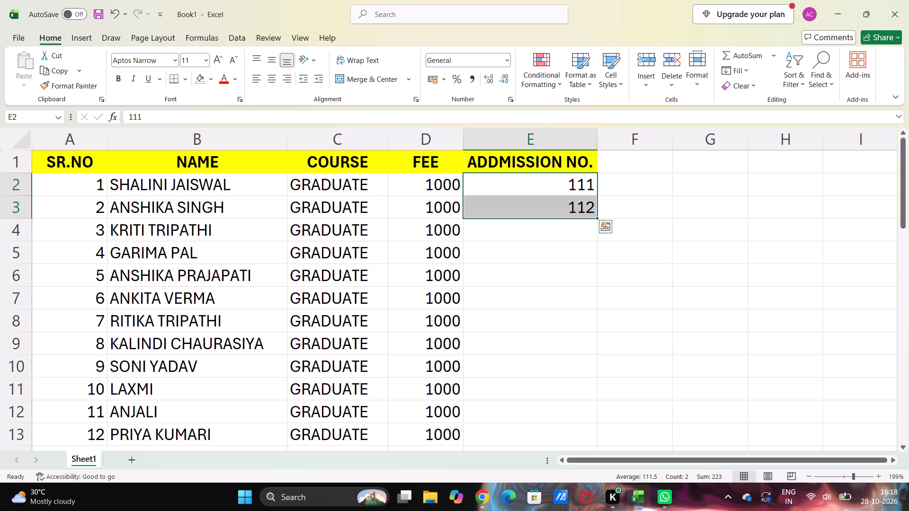
drag(597, 217, 599, 419)
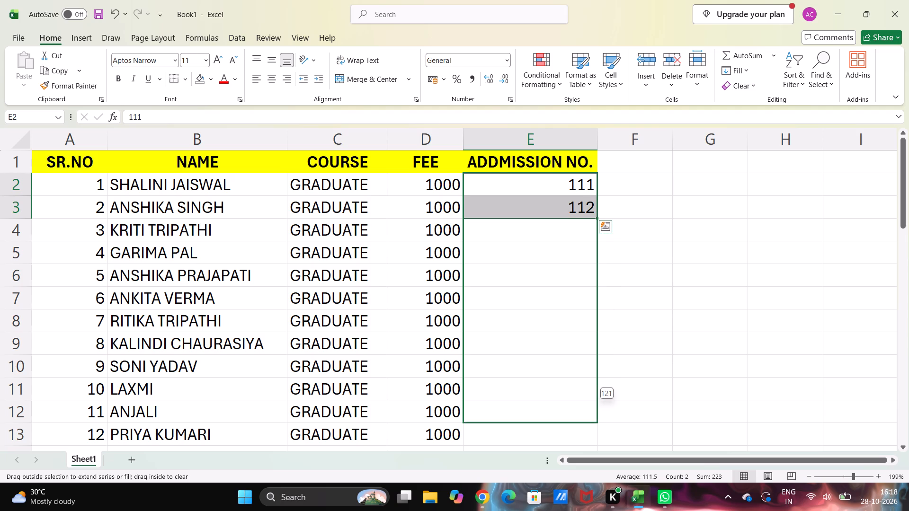
drag(599, 419, 597, 453)
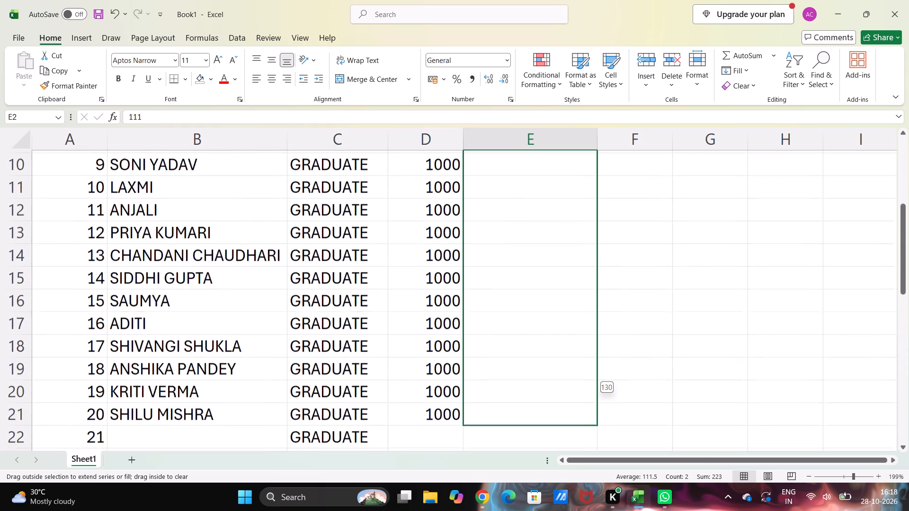
drag(597, 453, 581, 434)
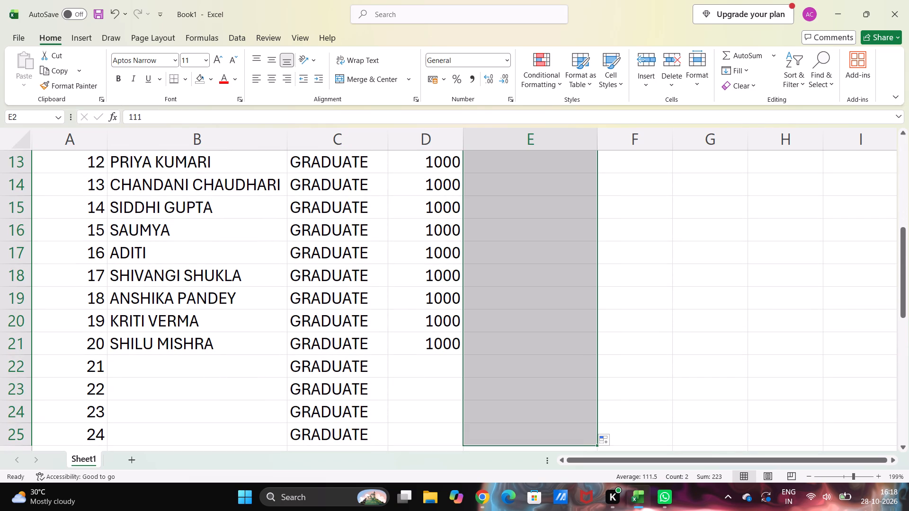
Enter the student's name for serial number 21 in cell B22 of the NAME column.
scroll(535, 311, up, 1)
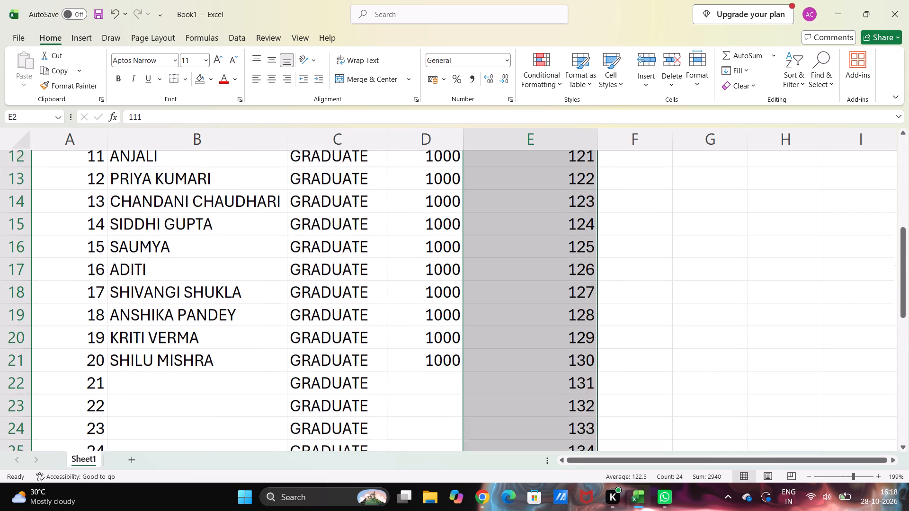
scroll(535, 311, up, 1)
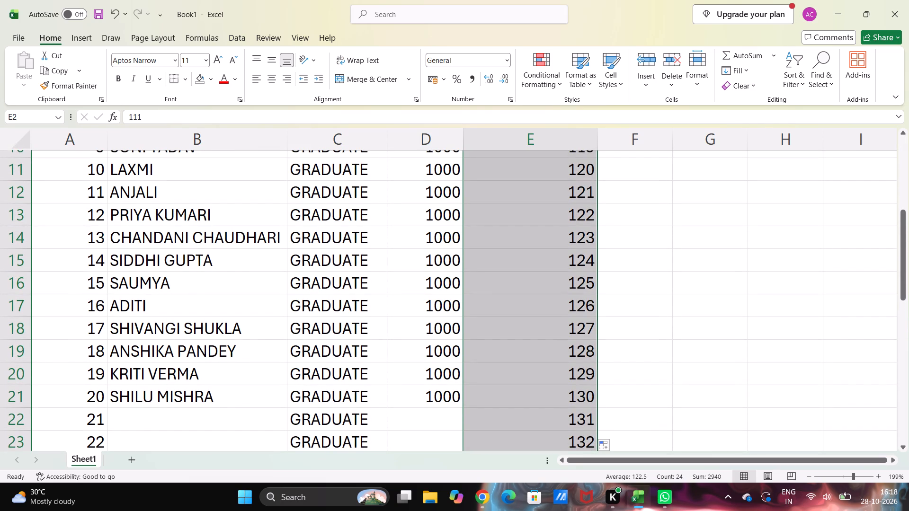
click(238, 430)
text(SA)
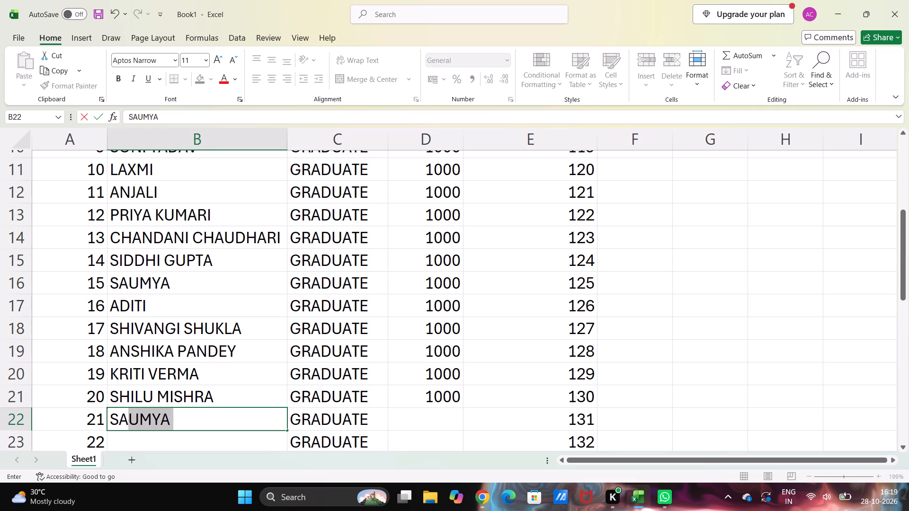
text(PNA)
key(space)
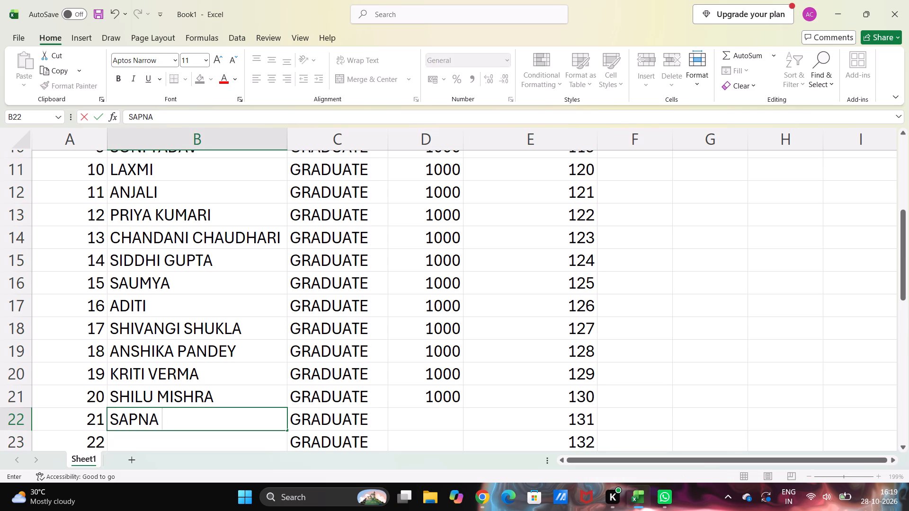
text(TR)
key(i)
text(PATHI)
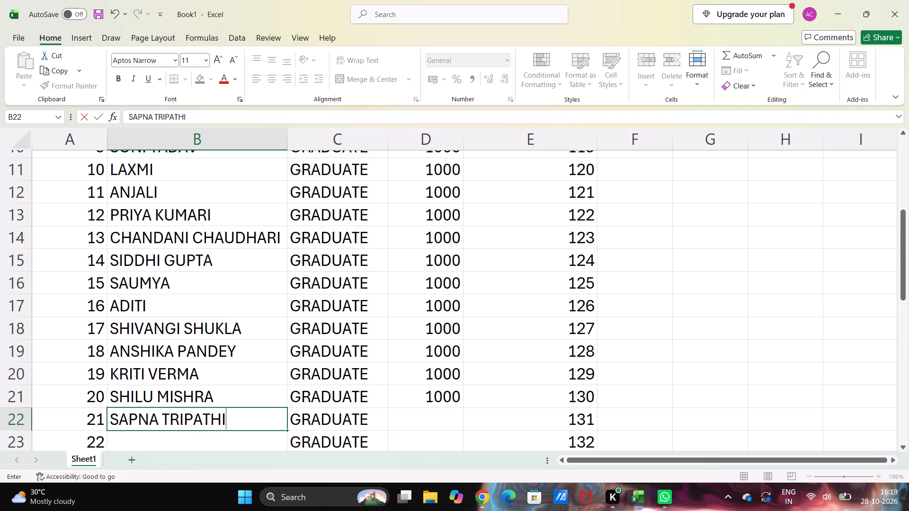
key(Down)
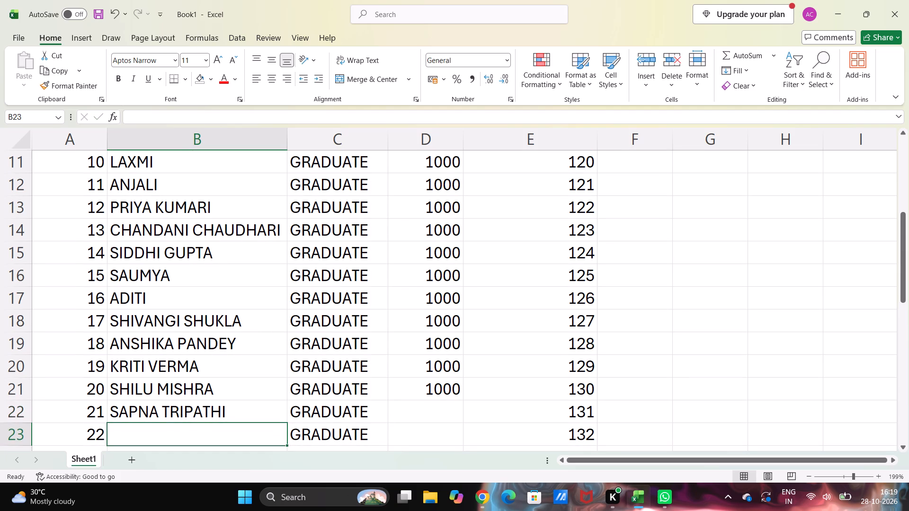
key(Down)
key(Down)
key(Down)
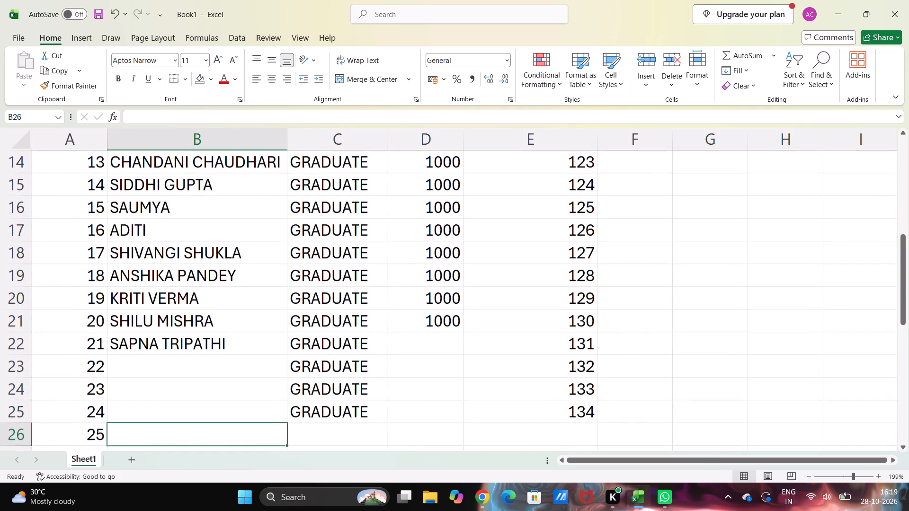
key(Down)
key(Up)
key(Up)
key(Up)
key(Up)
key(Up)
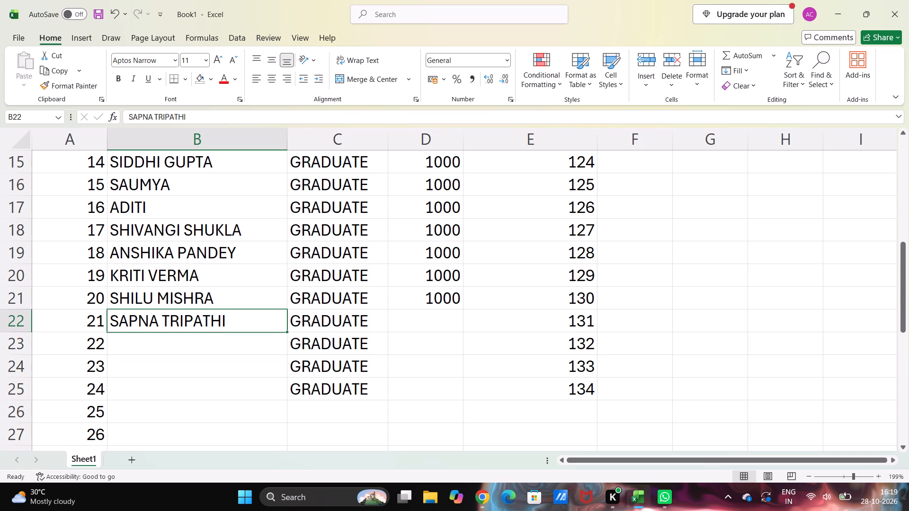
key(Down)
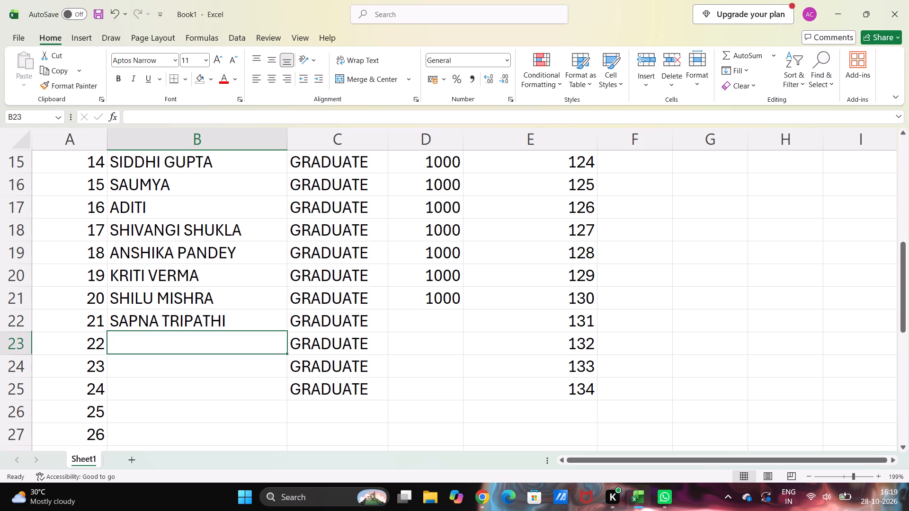
Enter the student's name for serial number 22 in cell B23 of the NAME column.
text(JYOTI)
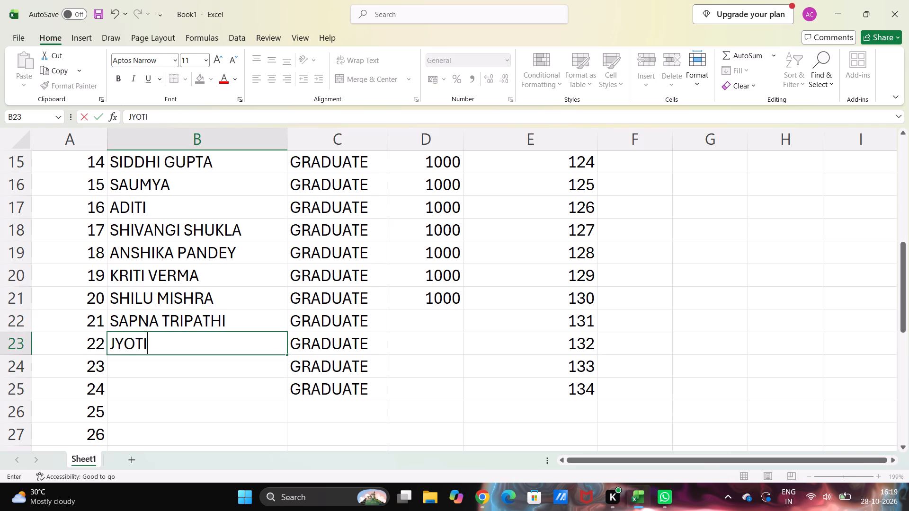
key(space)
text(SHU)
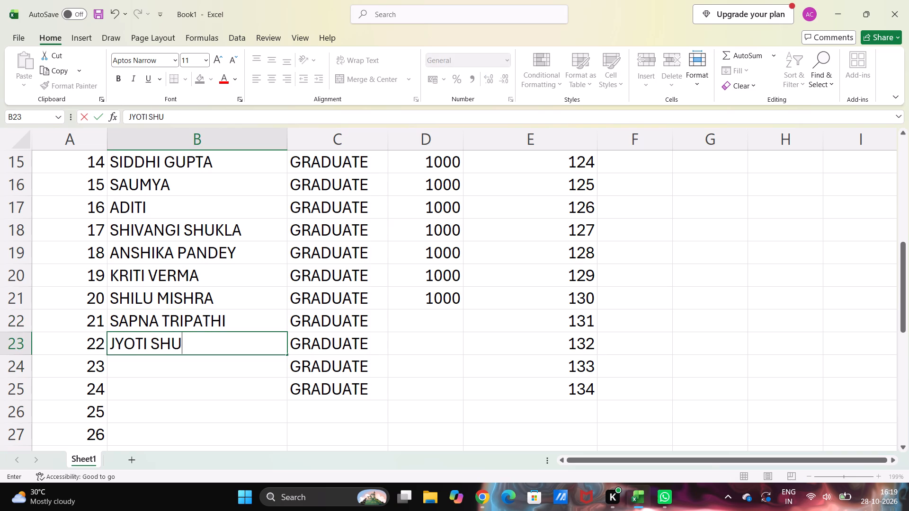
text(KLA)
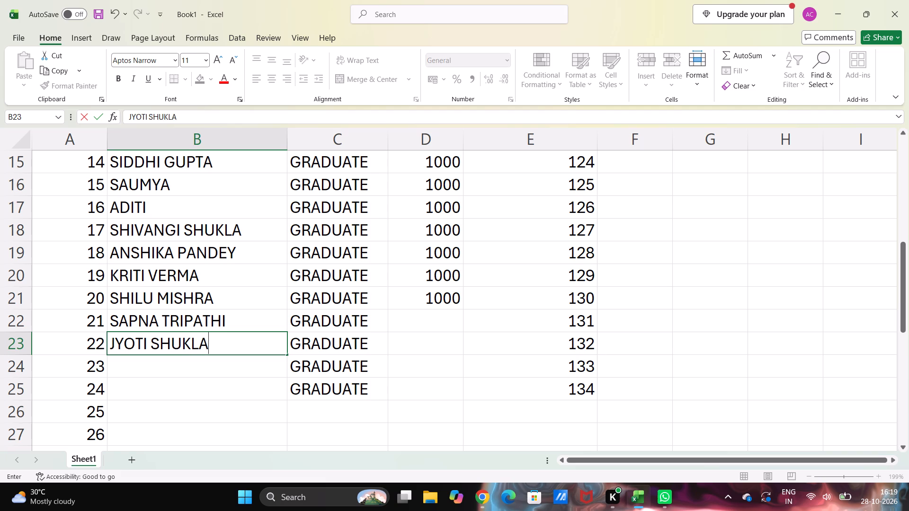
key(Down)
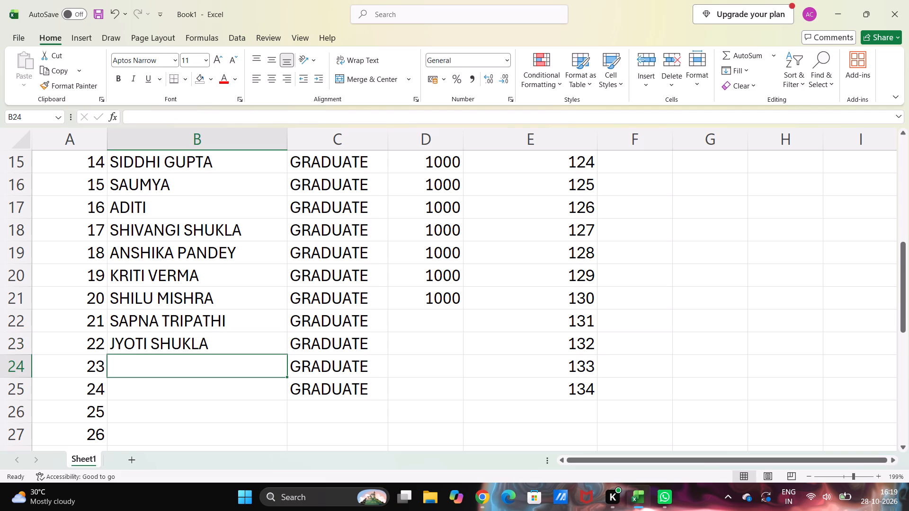
Enter the student's name for serial number 23 in cell B24 of the NAME column.
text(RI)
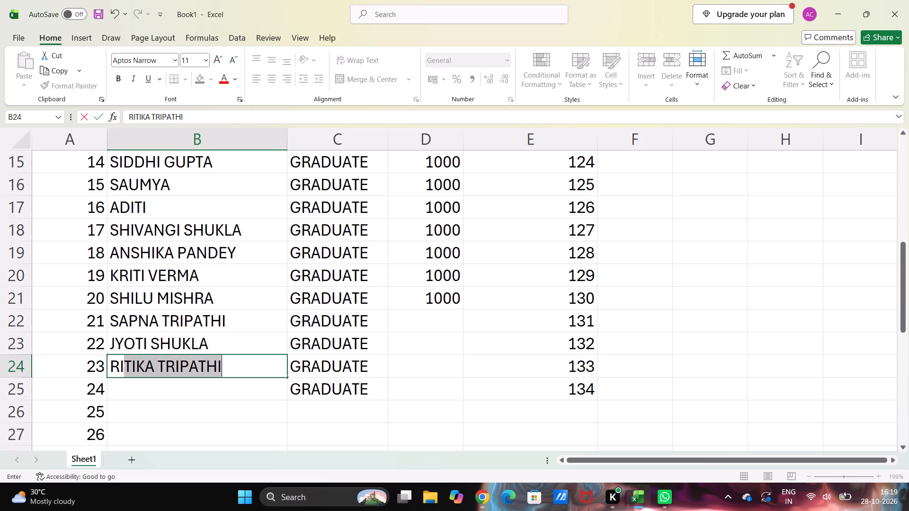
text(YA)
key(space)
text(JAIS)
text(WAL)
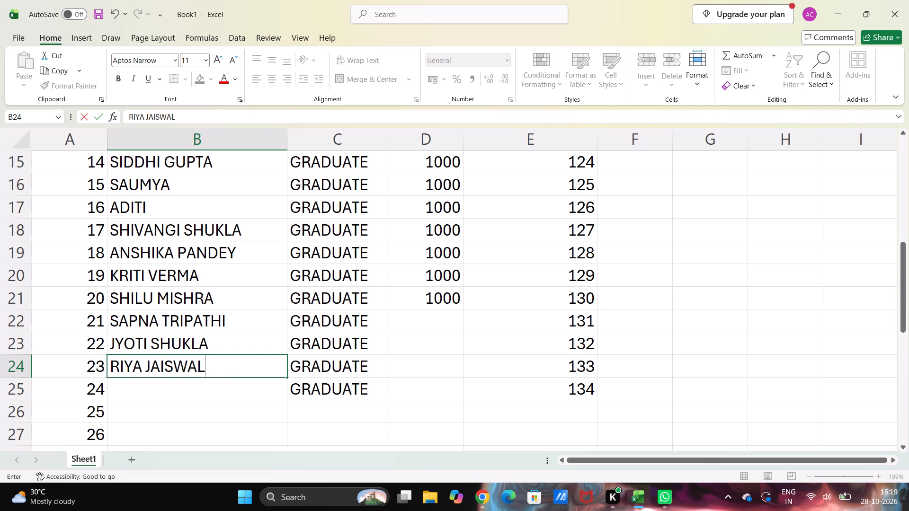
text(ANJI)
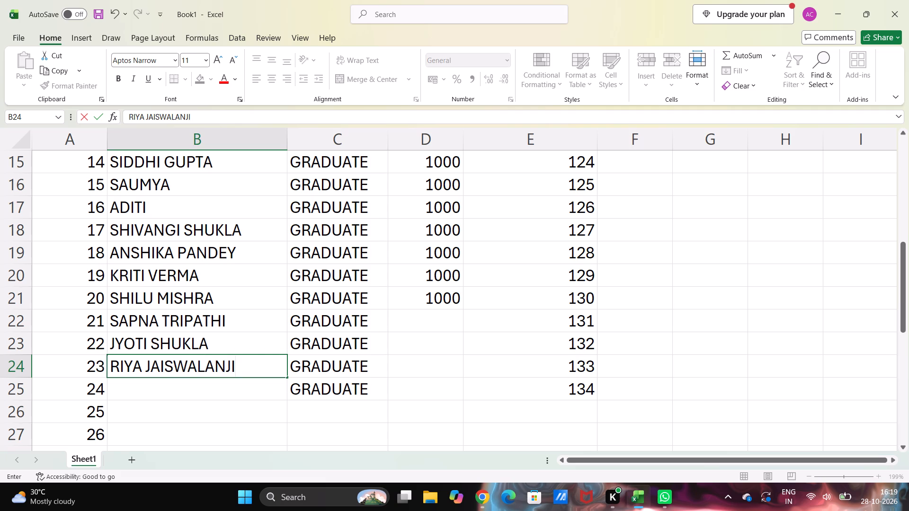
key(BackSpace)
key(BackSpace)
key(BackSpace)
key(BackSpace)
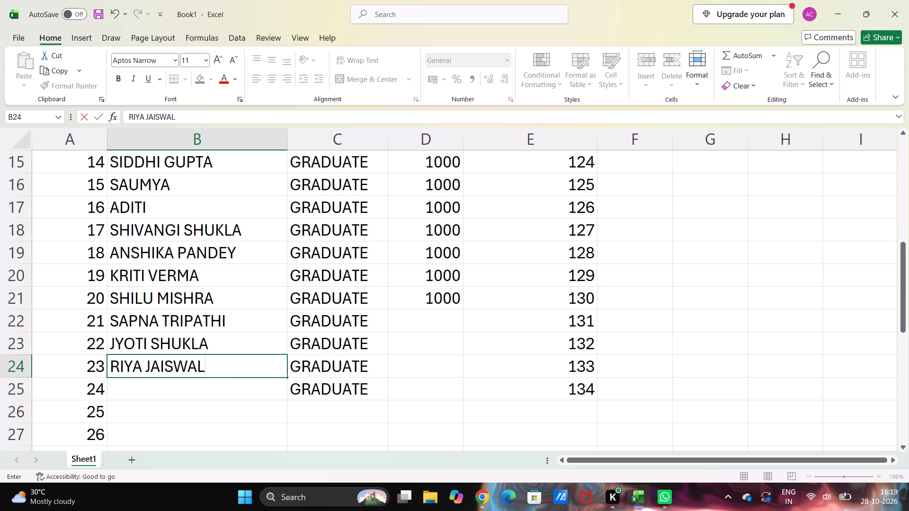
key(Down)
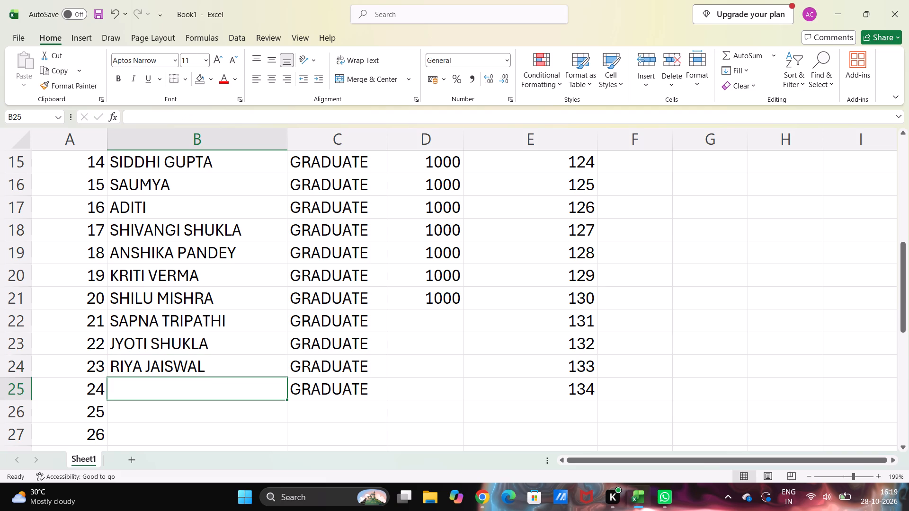
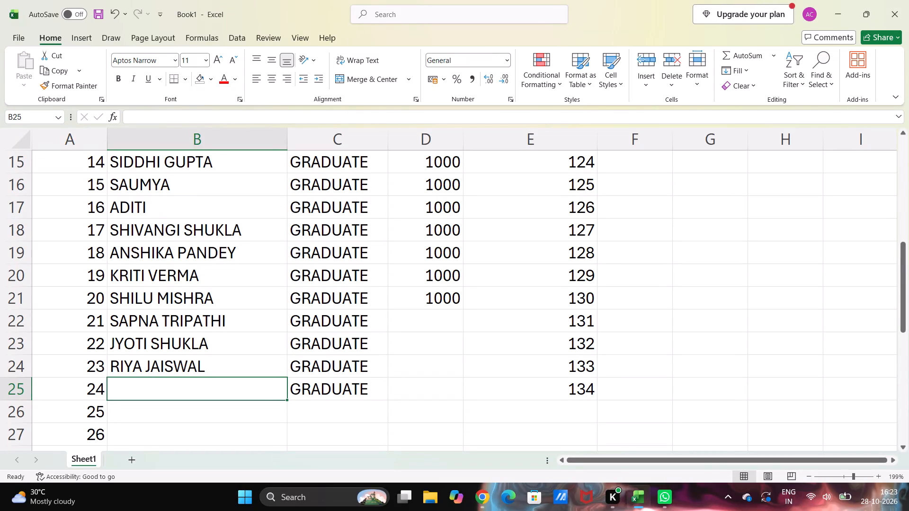
Fill the fee of 1000 from cell D21 down the FEE column to D25.
click(451, 295)
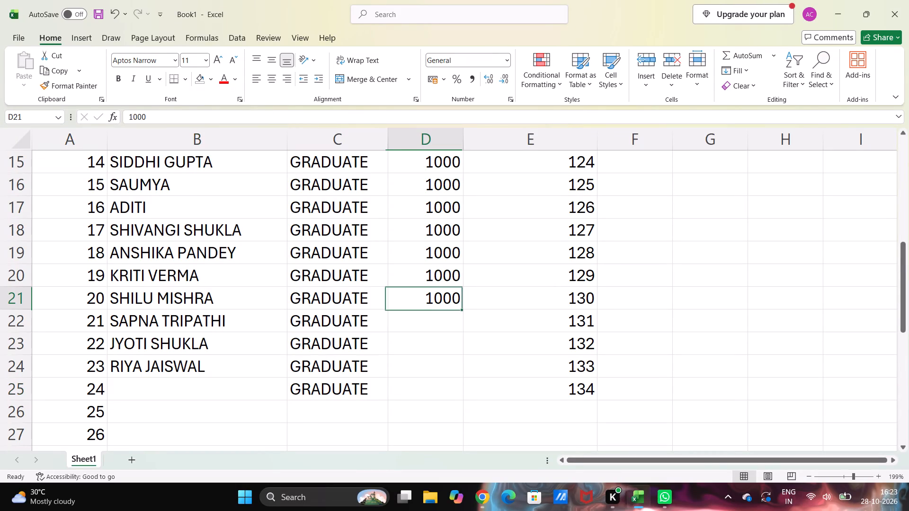
drag(463, 308, 462, 364)
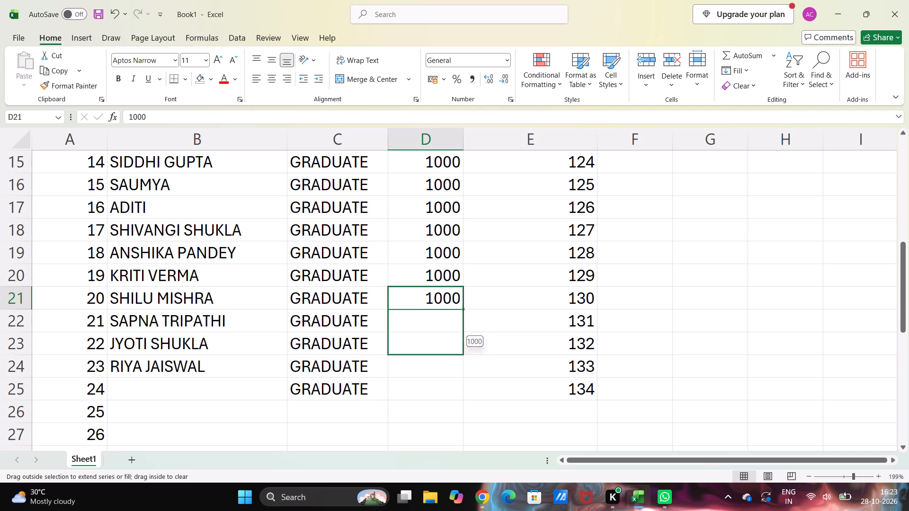
drag(462, 364, 466, 400)
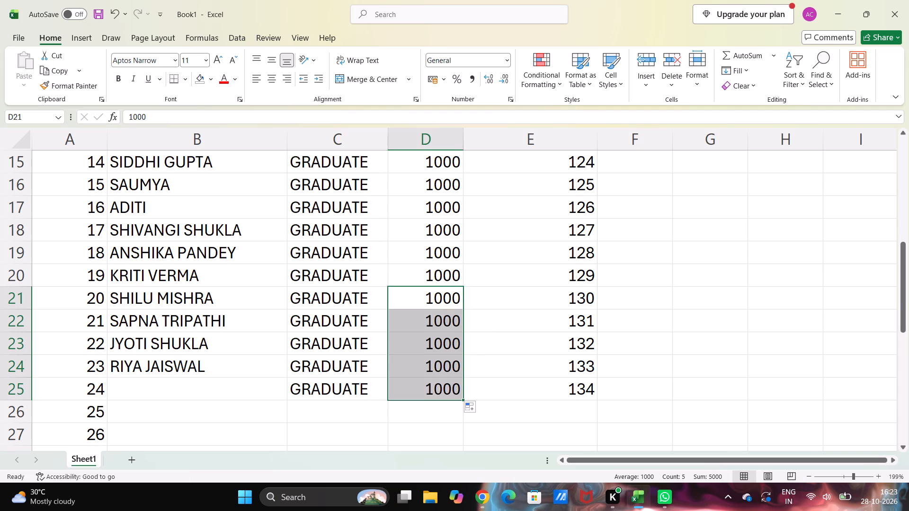